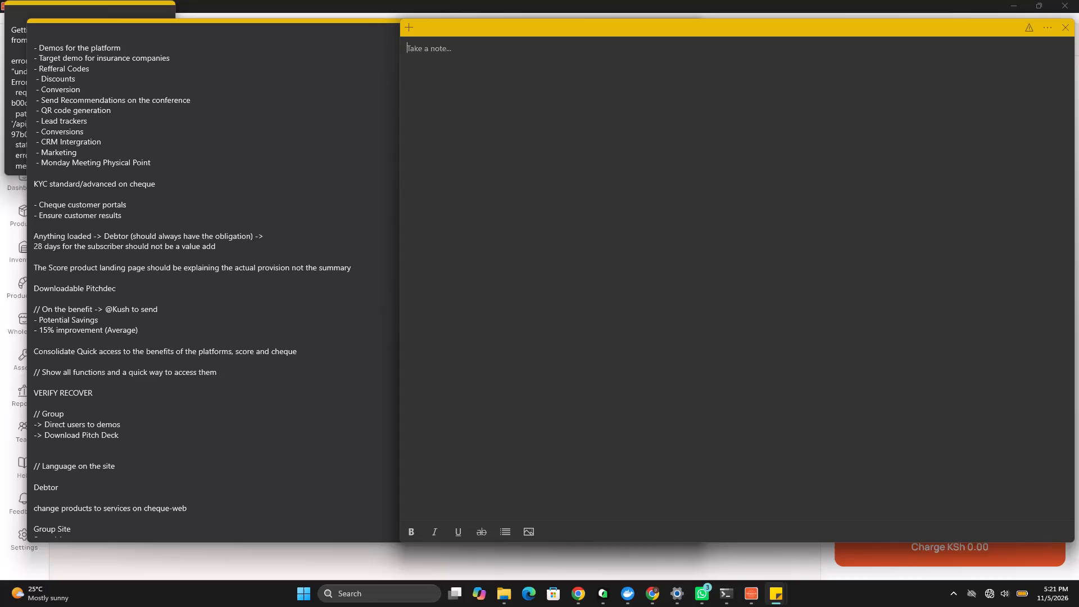
# Write "- Have the icons on the main menu" as the first line of the empty sticky note.
pyautogui.click(125, 564)
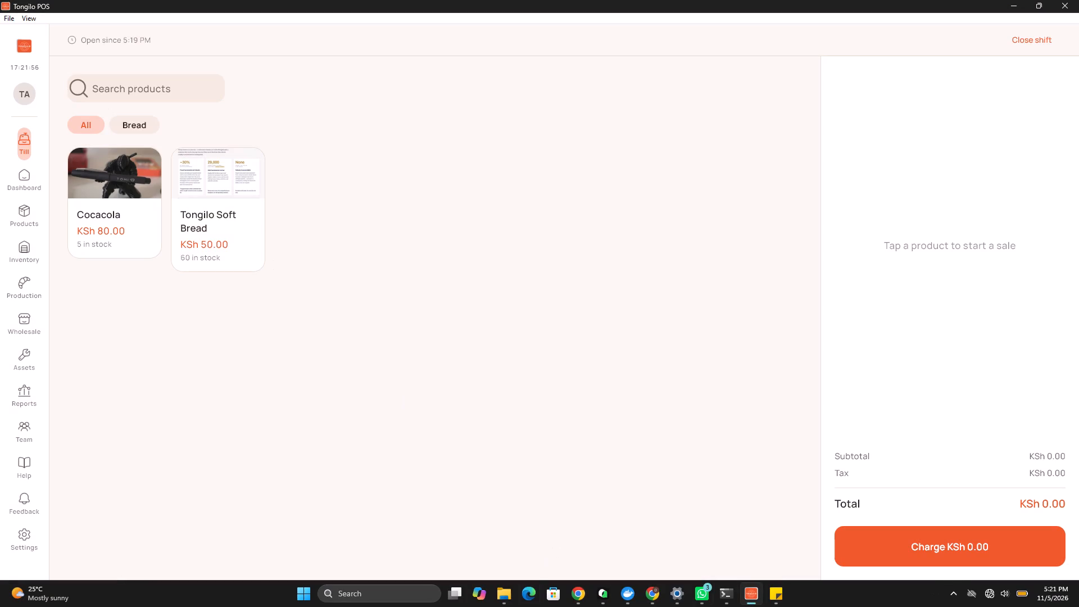
pyautogui.click(771, 595)
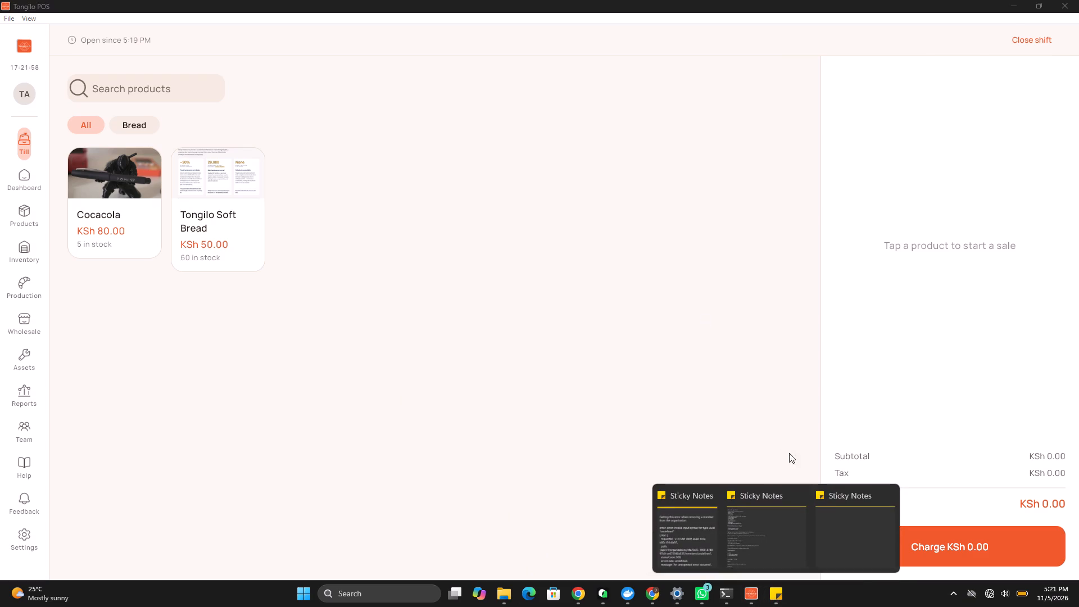
pyautogui.click(855, 513)
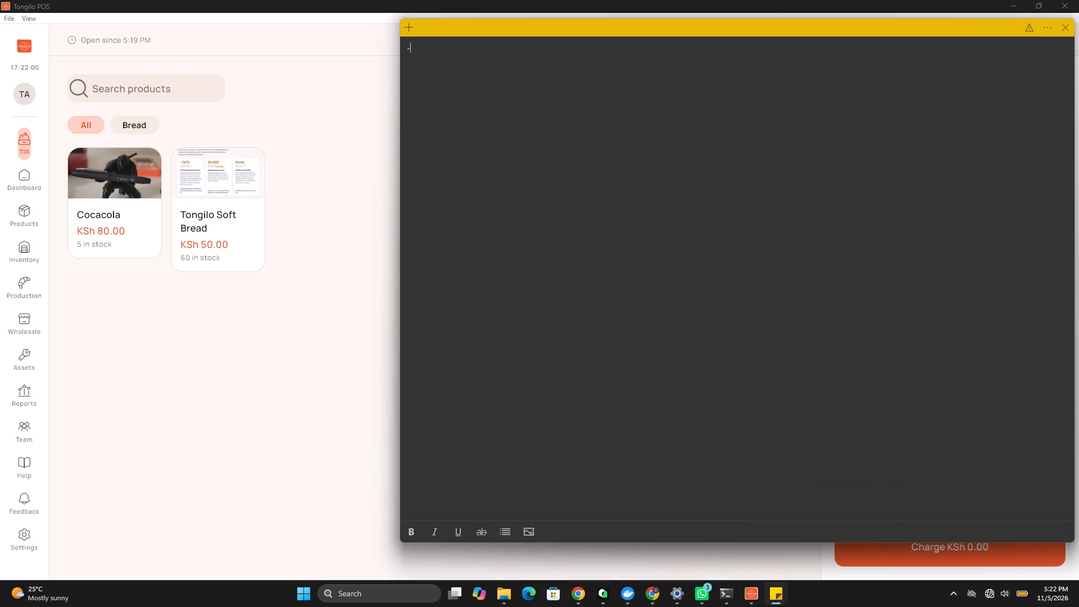
pyautogui.write('ave h')
pyautogui.press('BackSpace')
pyautogui.write('the icons')
pyautogui.press('space')
pyautogui.write('on the')
pyautogui.press('space')
pyautogui.press('m')
pyautogui.write('ain menu')
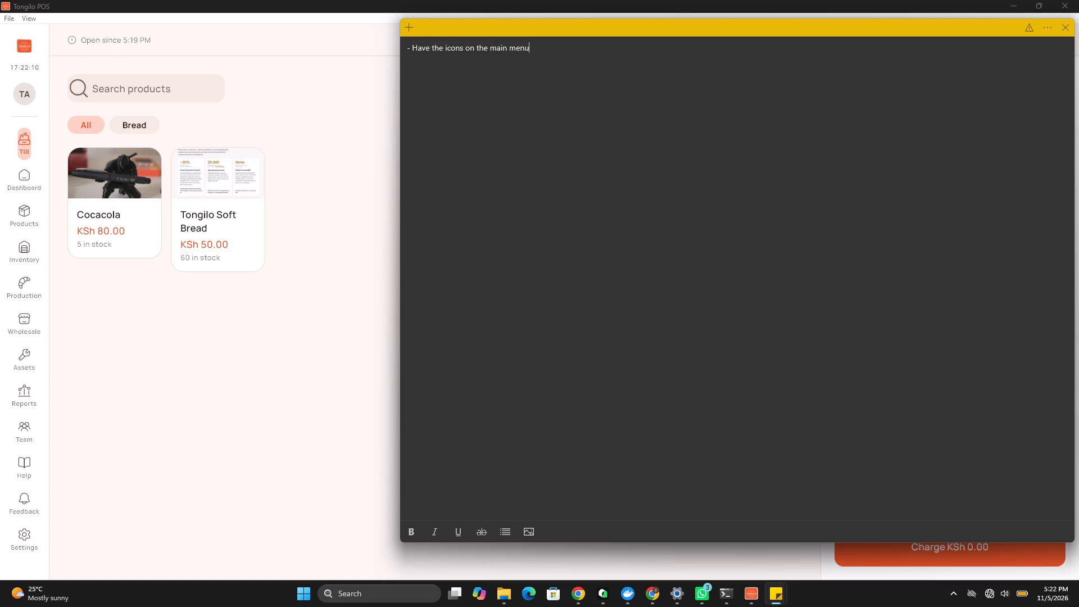
pyautogui.press('Return')
# Switch to Tongilo POS and start a new stock sheet in the inventory's stock sheets.
pyautogui.click(22, 346)
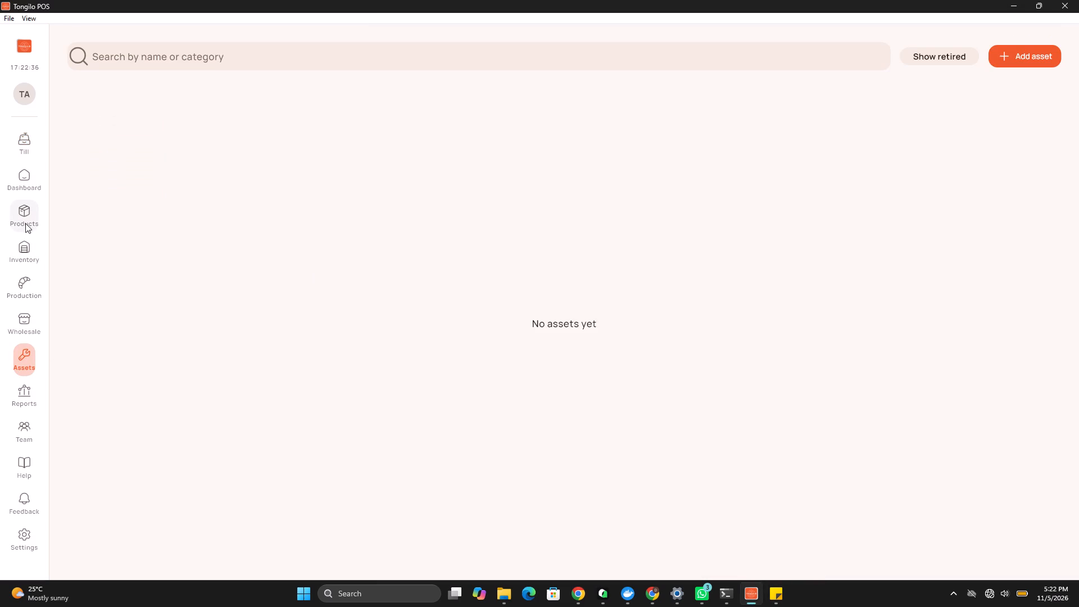
pyautogui.click(23, 260)
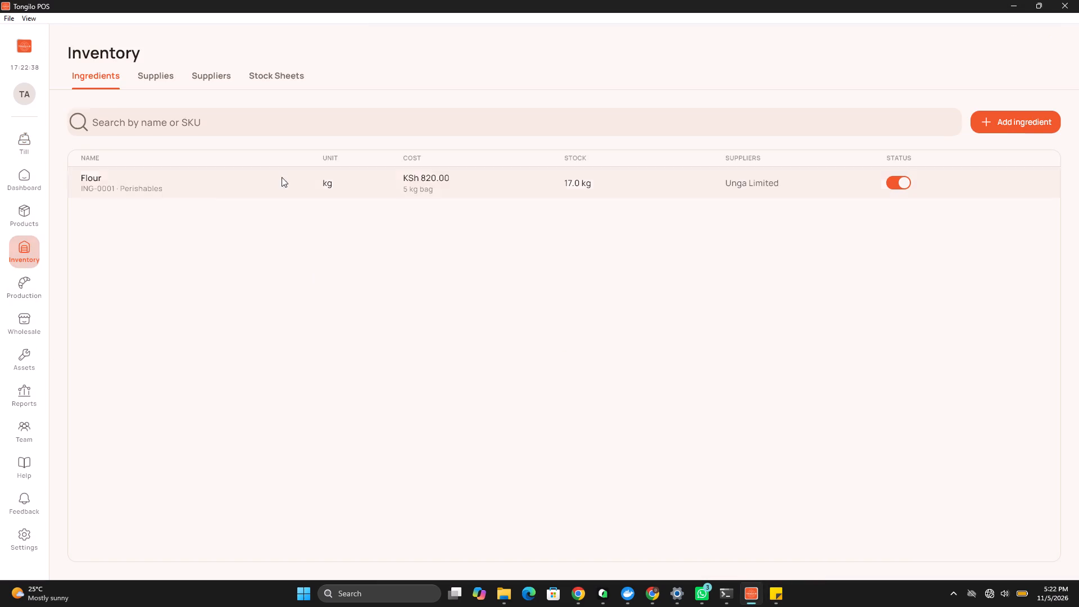
pyautogui.click(275, 71)
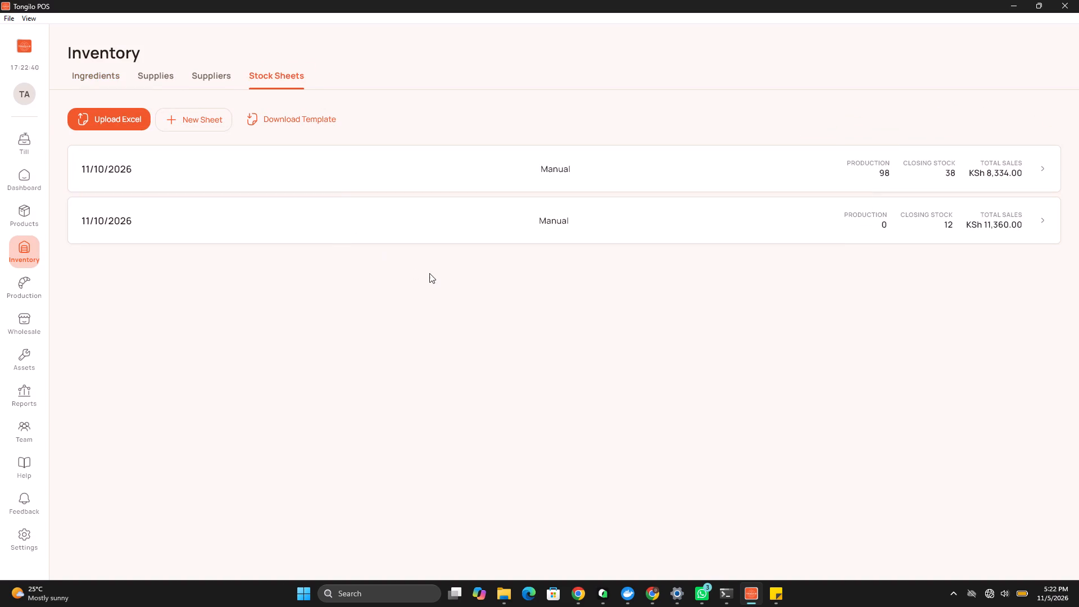
pyautogui.click(418, 183)
pyautogui.click(188, 120)
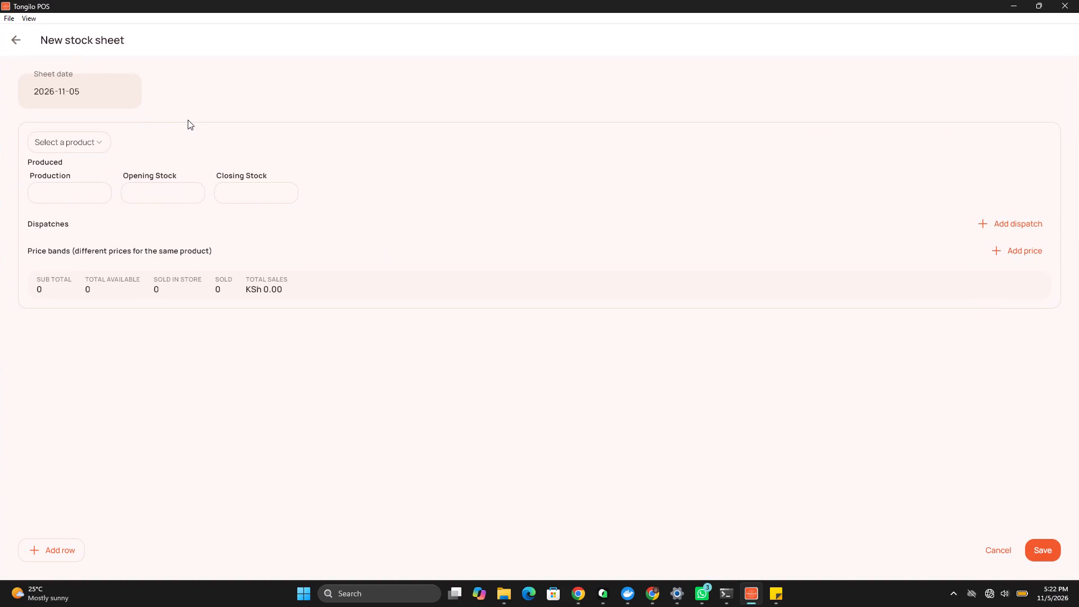
# Choose Tongilo Soft Bread as the stock sheet's product and set its production to 300.
pyautogui.click(63, 192)
pyautogui.click(76, 137)
pyautogui.click(64, 178)
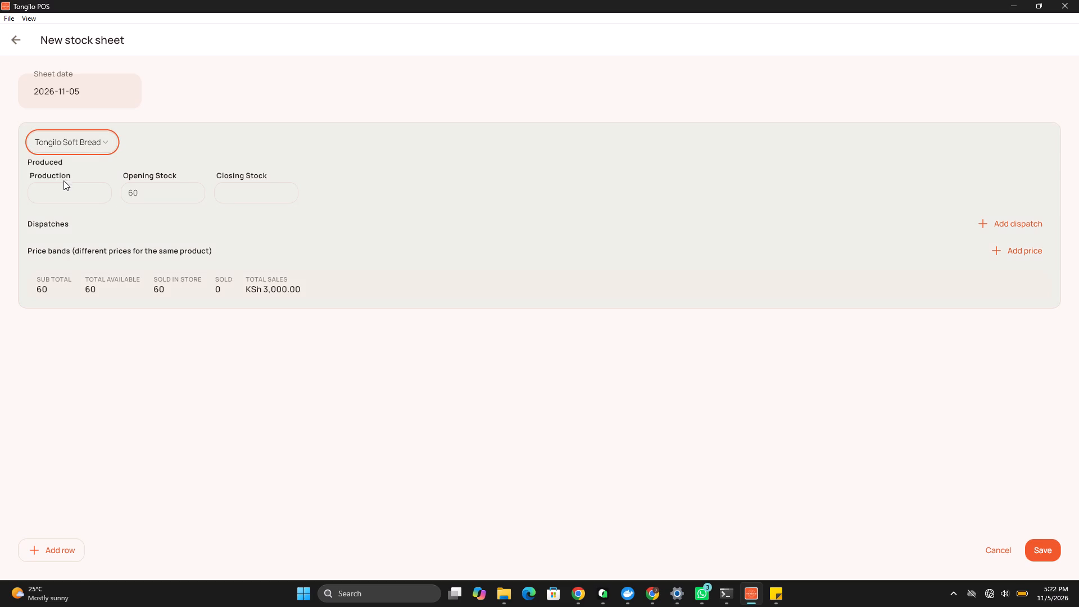
pyautogui.click(69, 193)
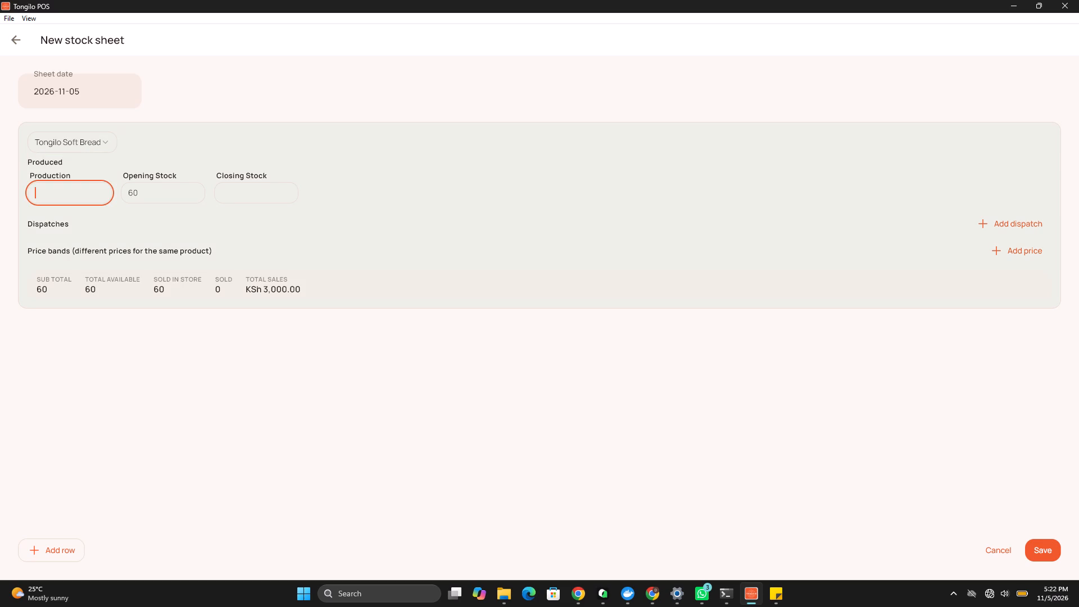
pyautogui.write('300')
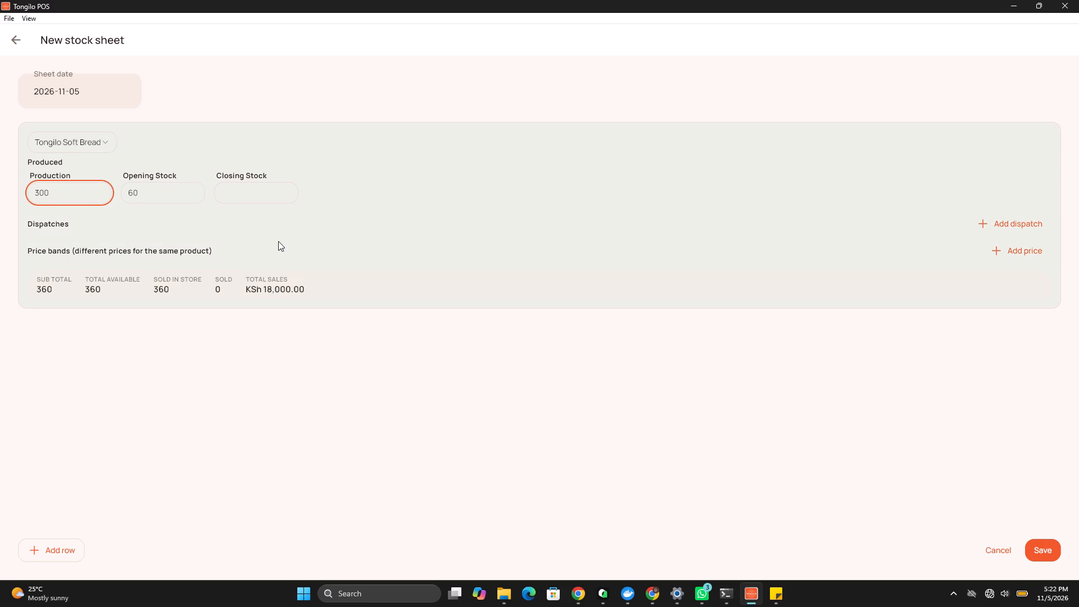
pyautogui.click(238, 189)
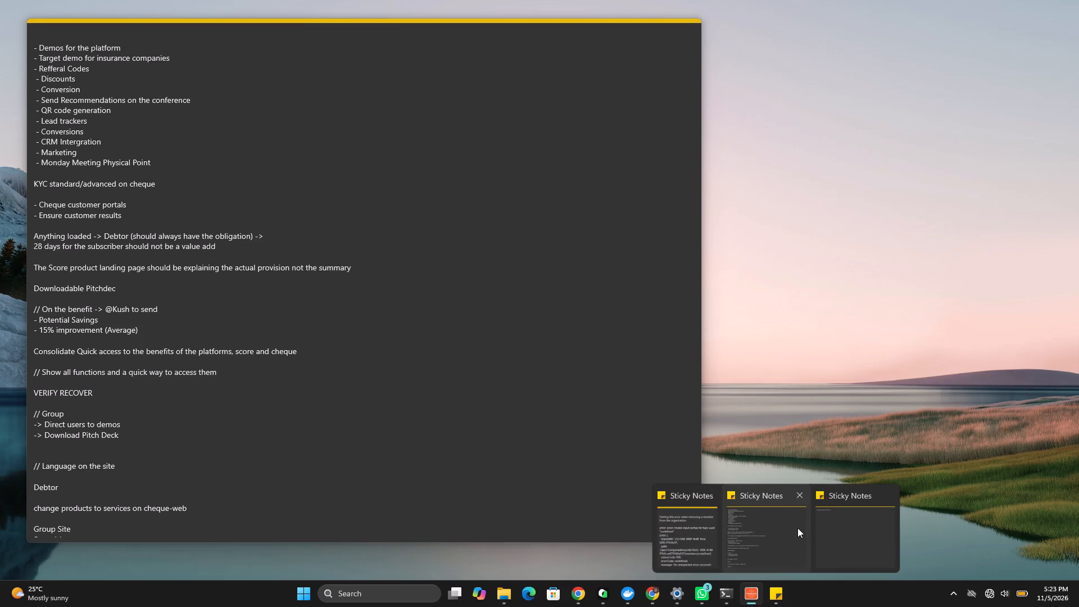
# Switch to the sticky note and add the line "- Running balance should always be auto-updated so that we don't have to key it in always".
pyautogui.click(797, 528)
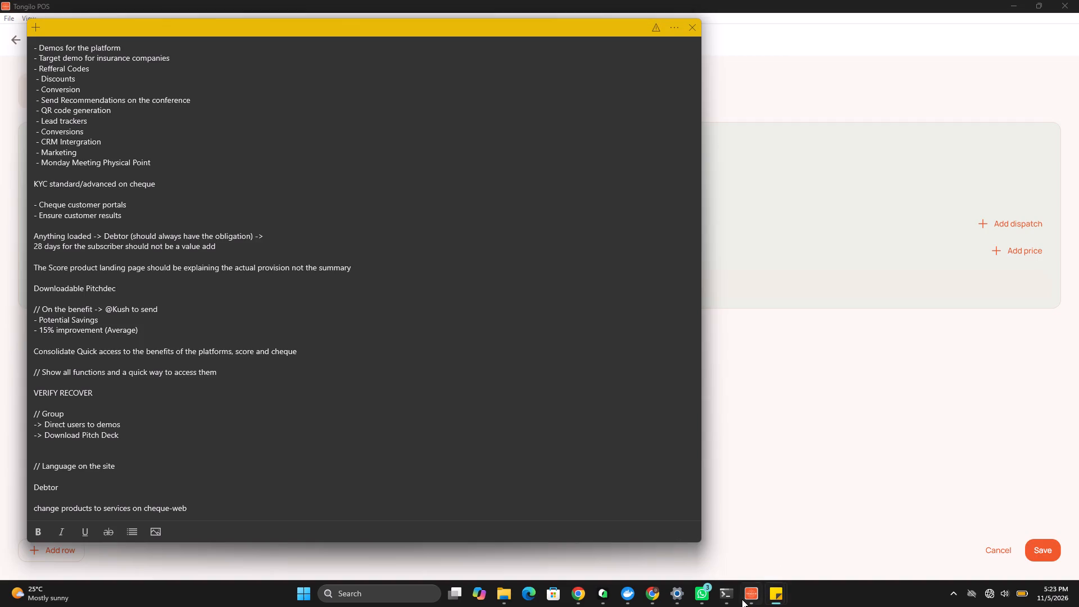
pyautogui.click(834, 540)
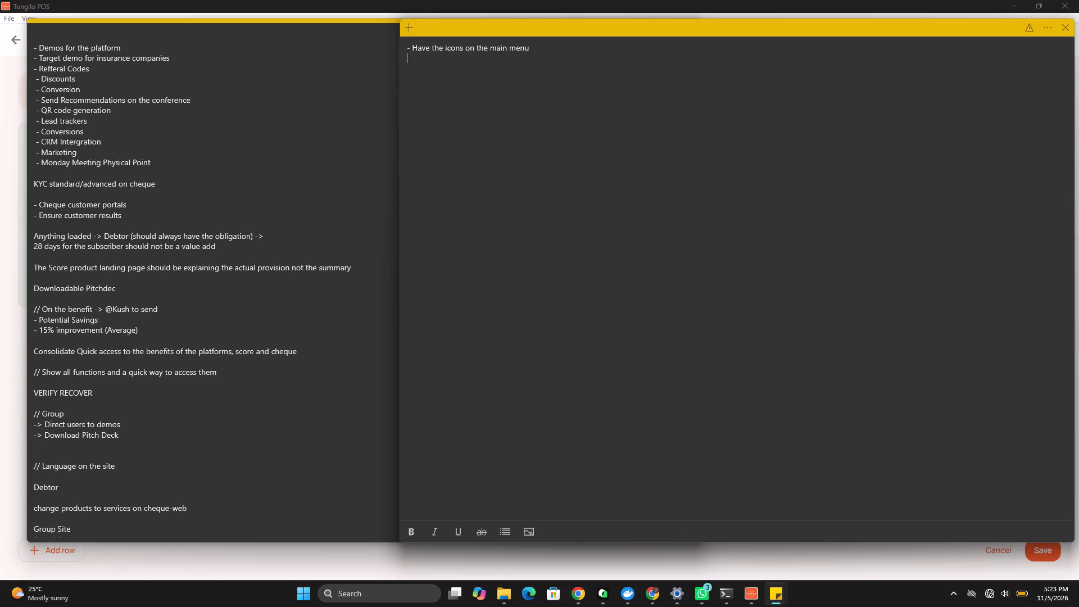
pyautogui.write('-')
pyautogui.press('space')
pyautogui.press('r')
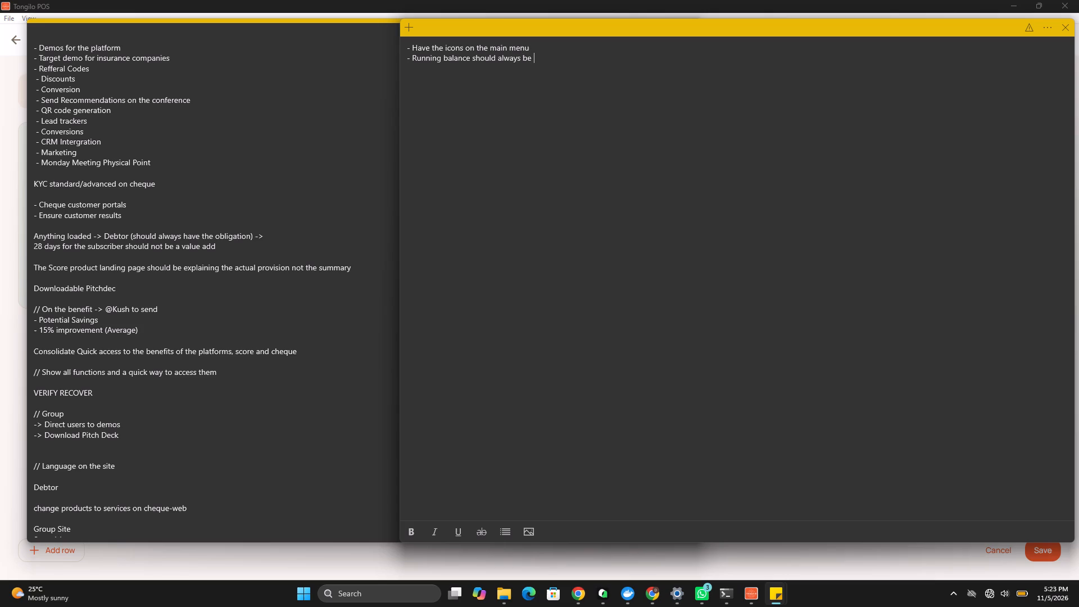
pyautogui.write('-updated so that we n')
pyautogui.press('BackSpace')
pyautogui.write('don')
pyautogui.write("'t")
pyautogui.press('space')
pyautogui.write('have to key it in always')
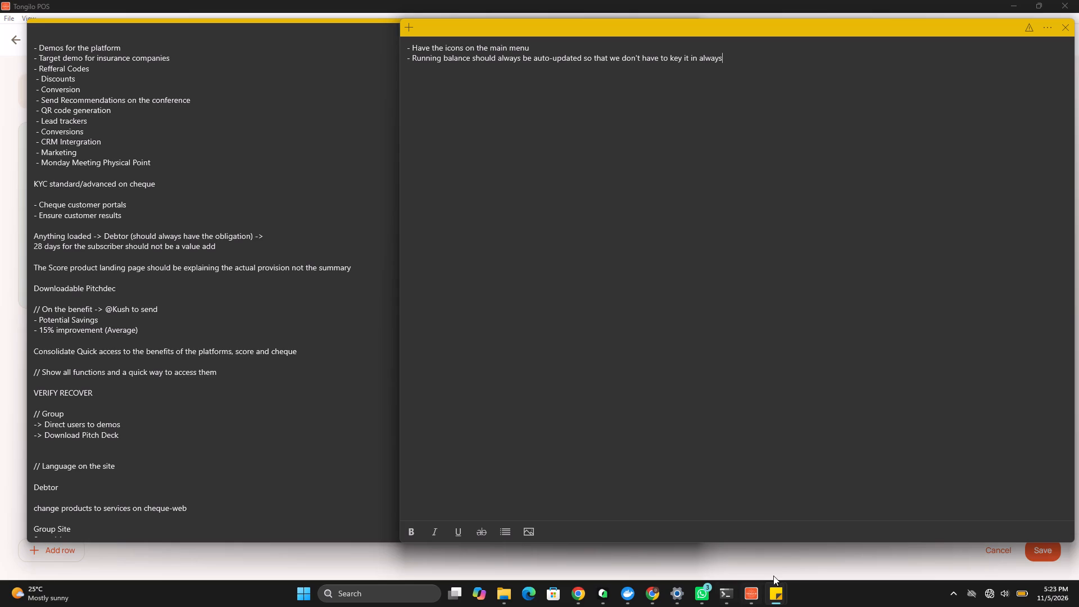
# Back in Tongilo POS, add a dispatch to the bread row with destination Lorry and 23 units out.
pyautogui.click(771, 599)
pyautogui.click(754, 594)
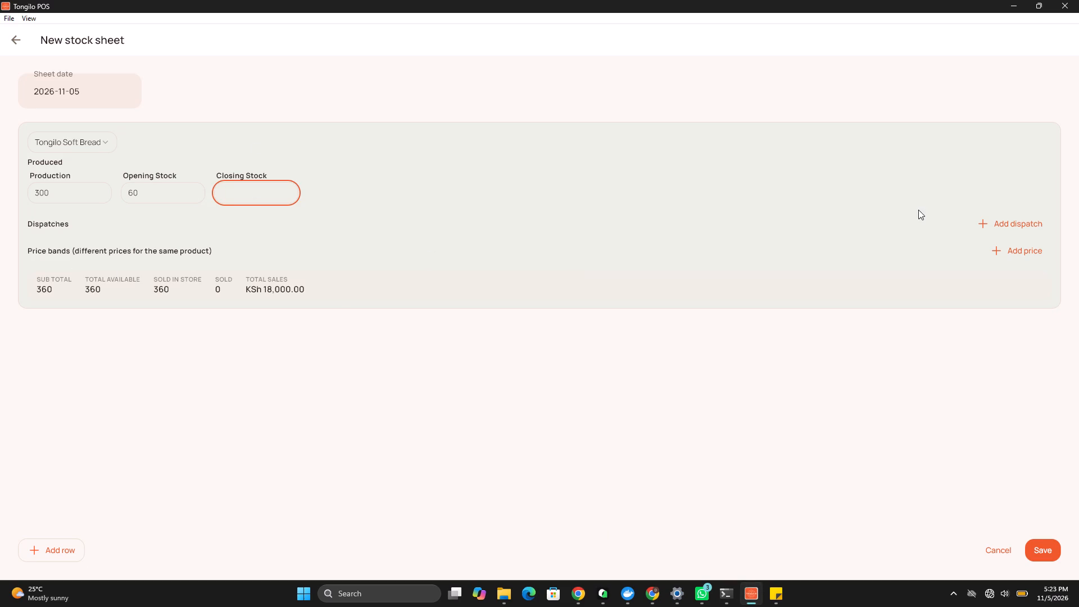
pyautogui.click(1004, 219)
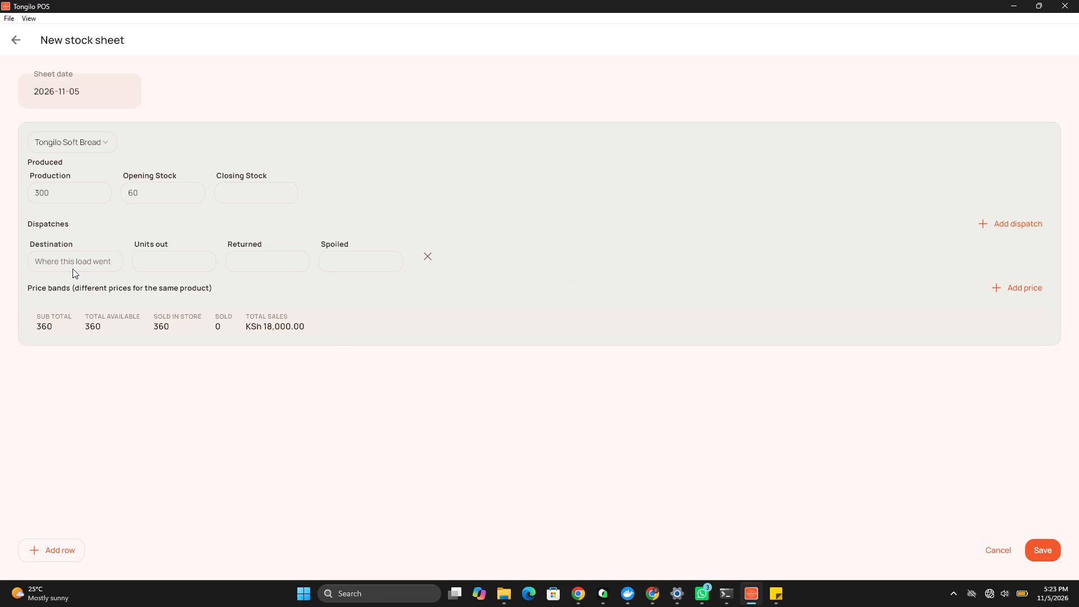
pyautogui.click(72, 265)
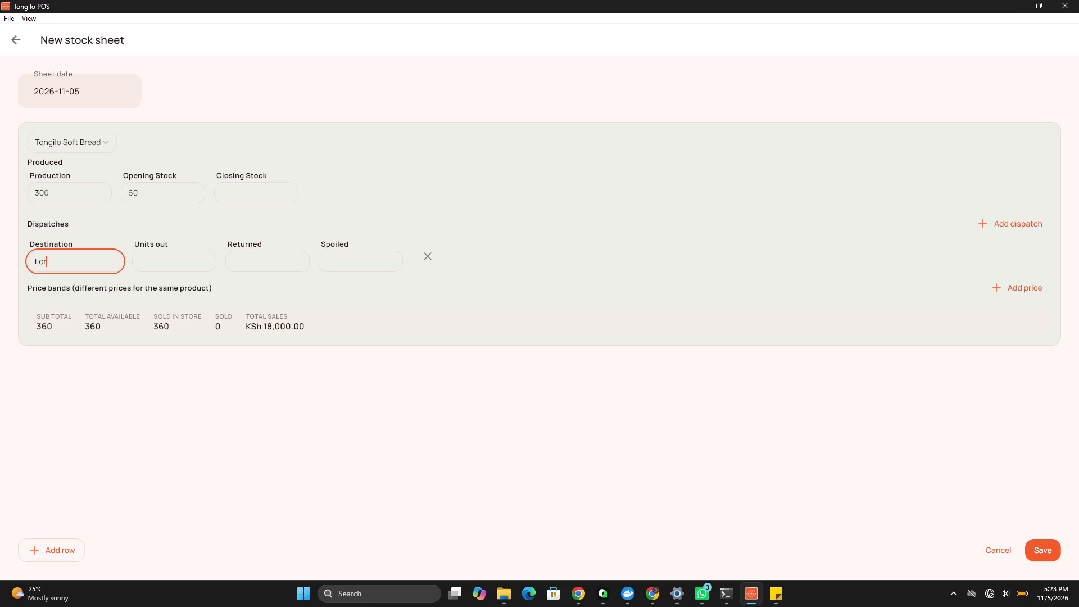
pyautogui.click(159, 268)
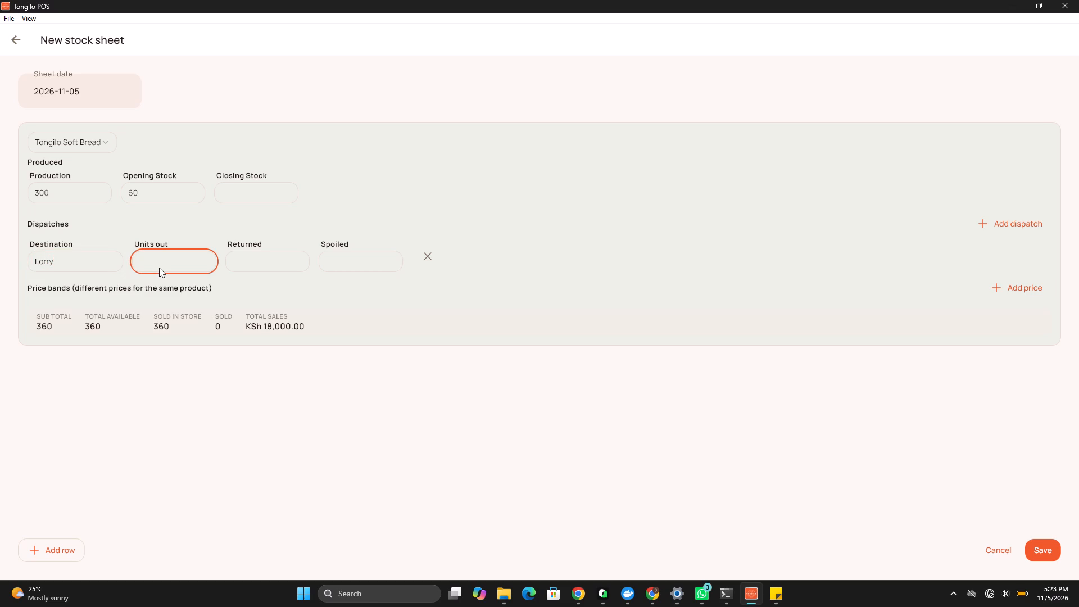
pyautogui.write('23')
pyautogui.click(246, 261)
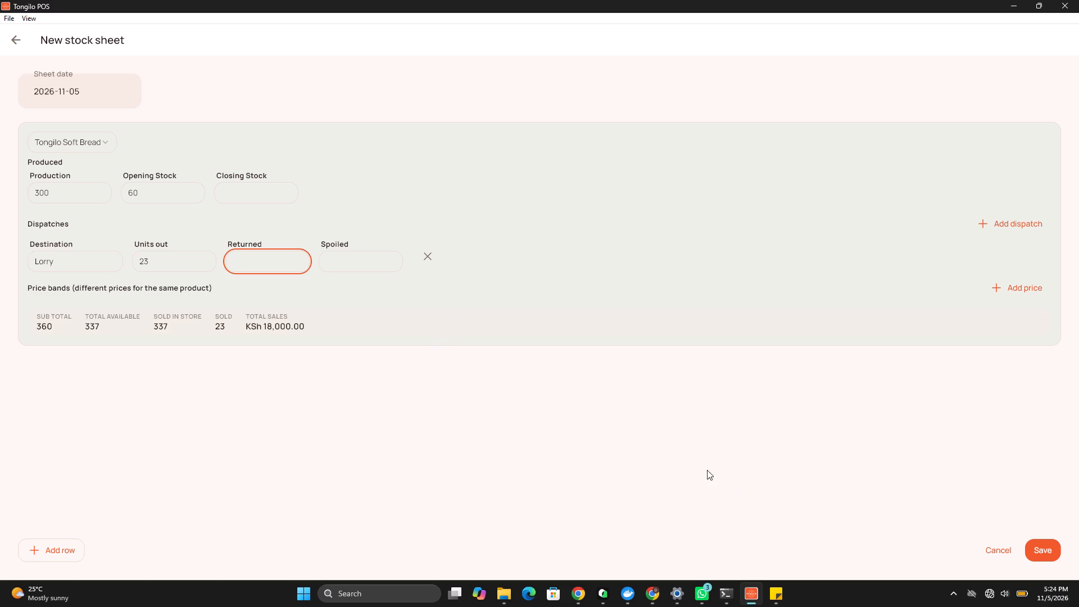
# Switch to the sticky note and add the line "- Instead of destination, we call it the sales channel (Lorry, Bike or Walk In)".
pyautogui.click(770, 594)
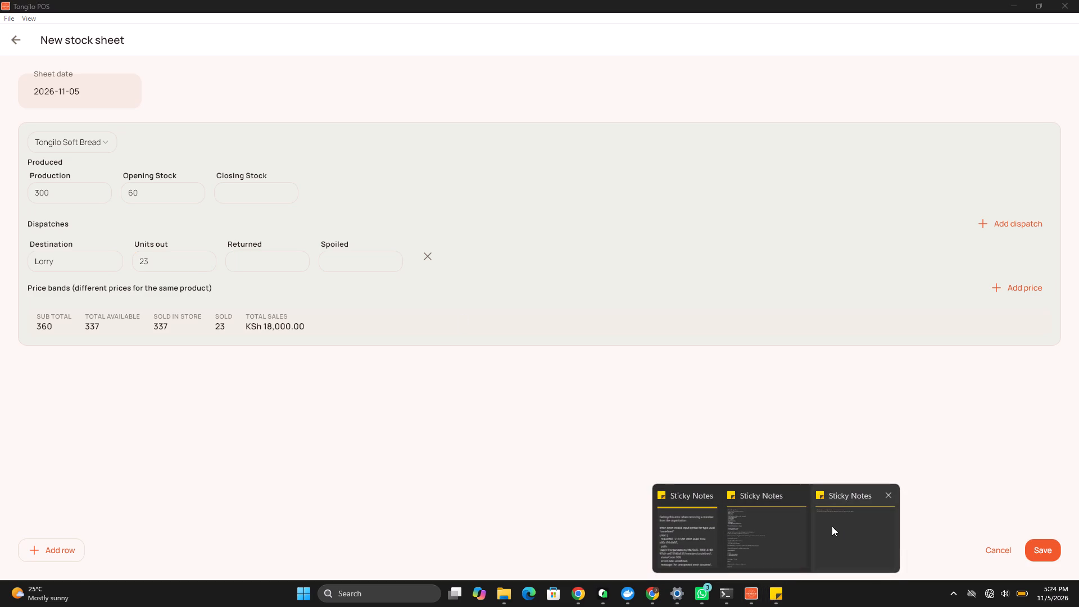
pyautogui.click(851, 533)
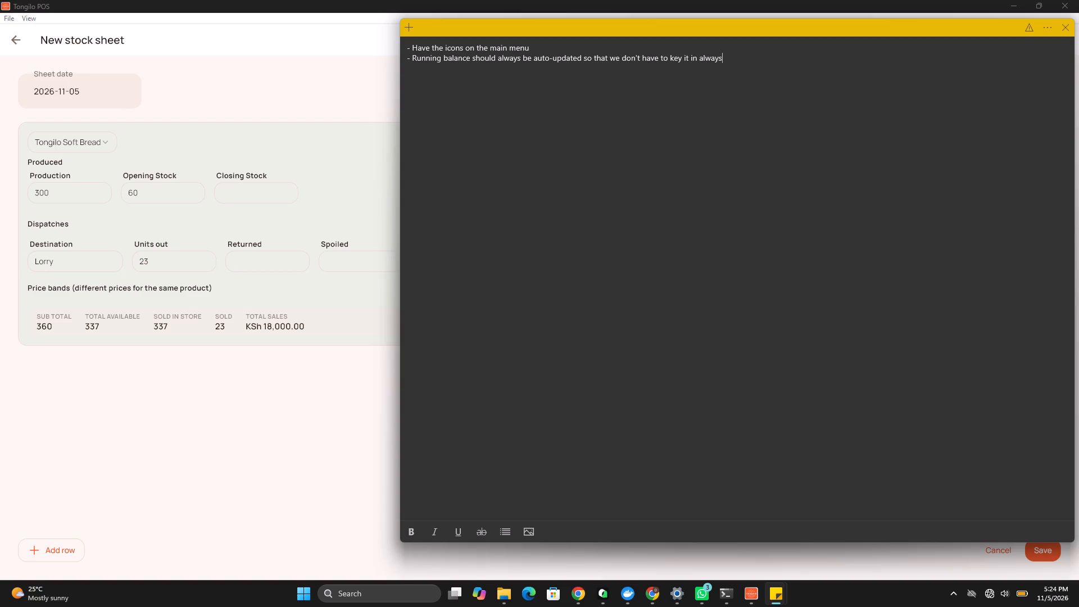
pyautogui.hotkey('shift', 'Return')
pyautogui.write('ca')
pyautogui.press('BackSpace')
pyautogui.write('hannel')
pyautogui.press('BackSpace')
pyautogui.press('BackSpace')
pyautogui.press('BackSpace')
pyautogui.press('BackSpace')
pyautogui.press('BackSpace')
pyautogui.press('BackSpace')
pyautogui.press('BackSpace')
pyautogui.write('destination, we call it the sales channel')
pyautogui.press('space')
pyautogui.write('(')
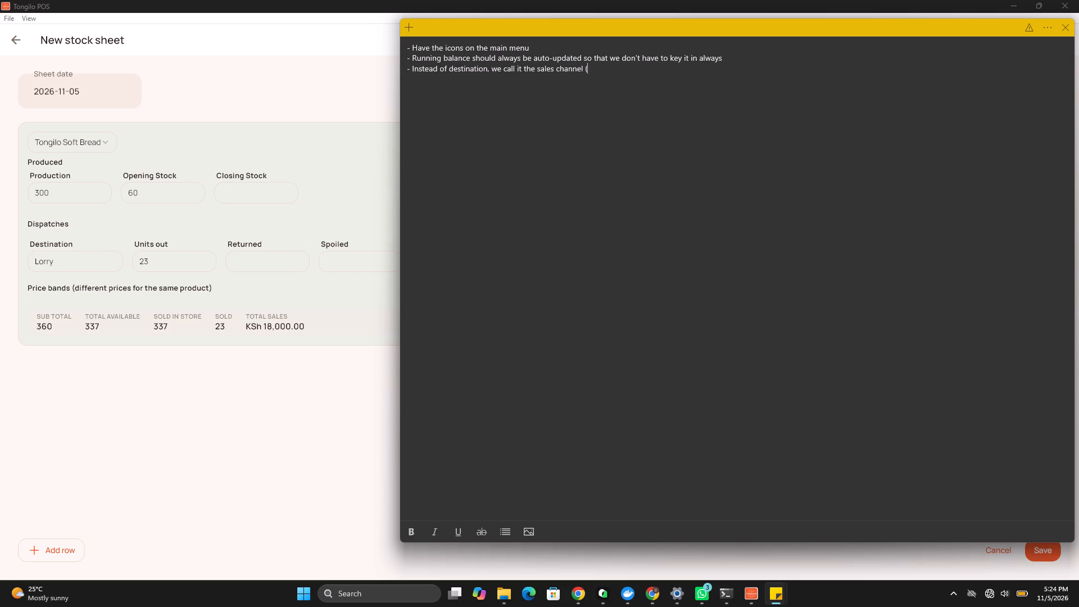
pyautogui.press('BackSpace')
pyautogui.press('BackSpace')
pyautogui.press('BackSpace')
pyautogui.hotkey('shift', ')')
# Insert "Depot" between Bike and Walk In in the note's sales channel list.
pyautogui.click(276, 264)
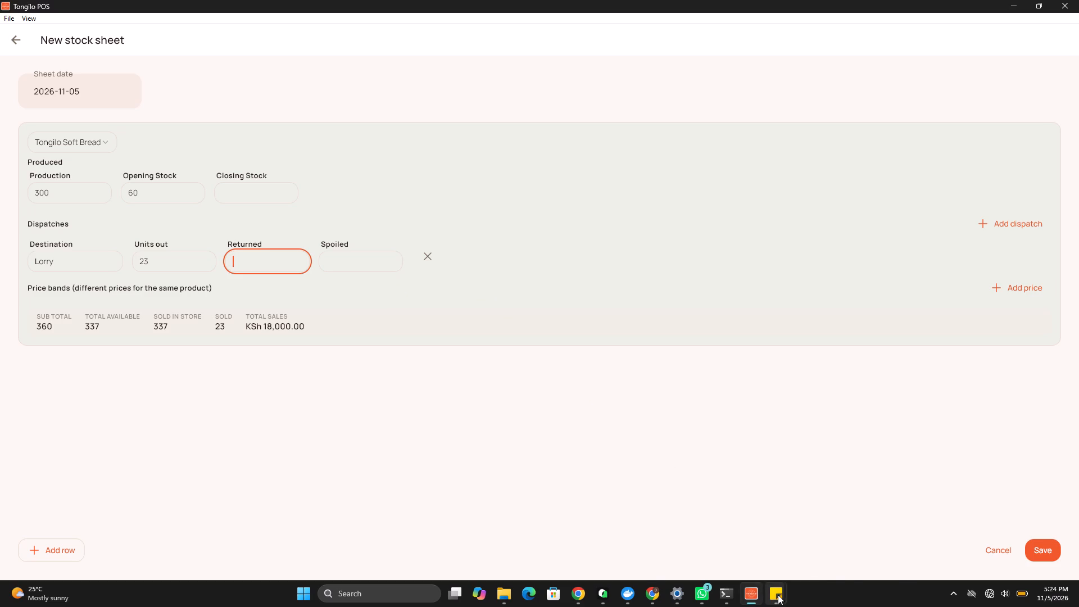
pyautogui.click(848, 532)
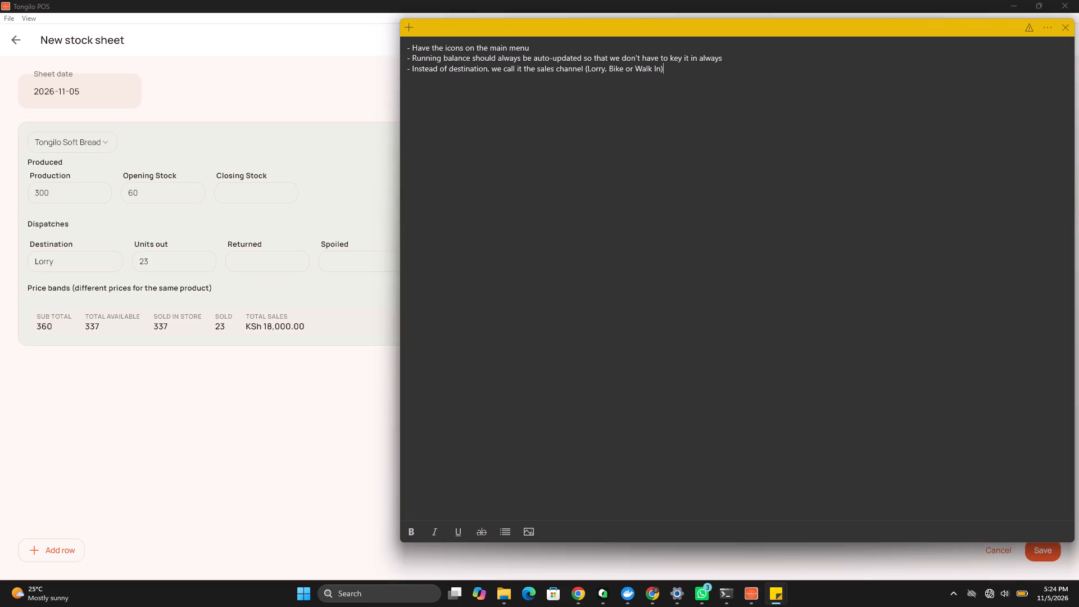
pyautogui.click(624, 67)
pyautogui.press('BackSpace')
pyautogui.write('ot')
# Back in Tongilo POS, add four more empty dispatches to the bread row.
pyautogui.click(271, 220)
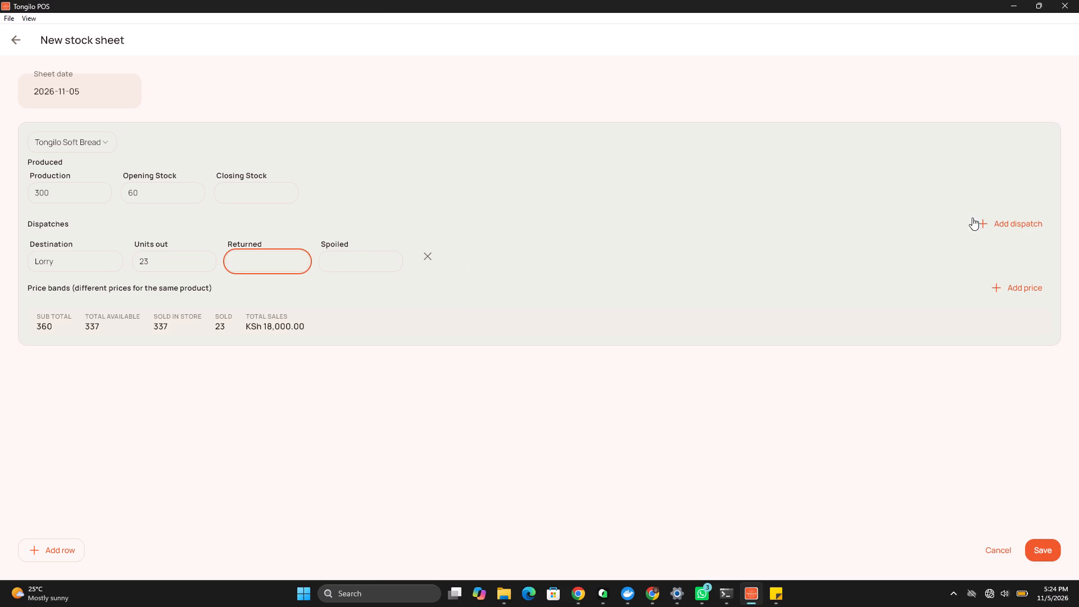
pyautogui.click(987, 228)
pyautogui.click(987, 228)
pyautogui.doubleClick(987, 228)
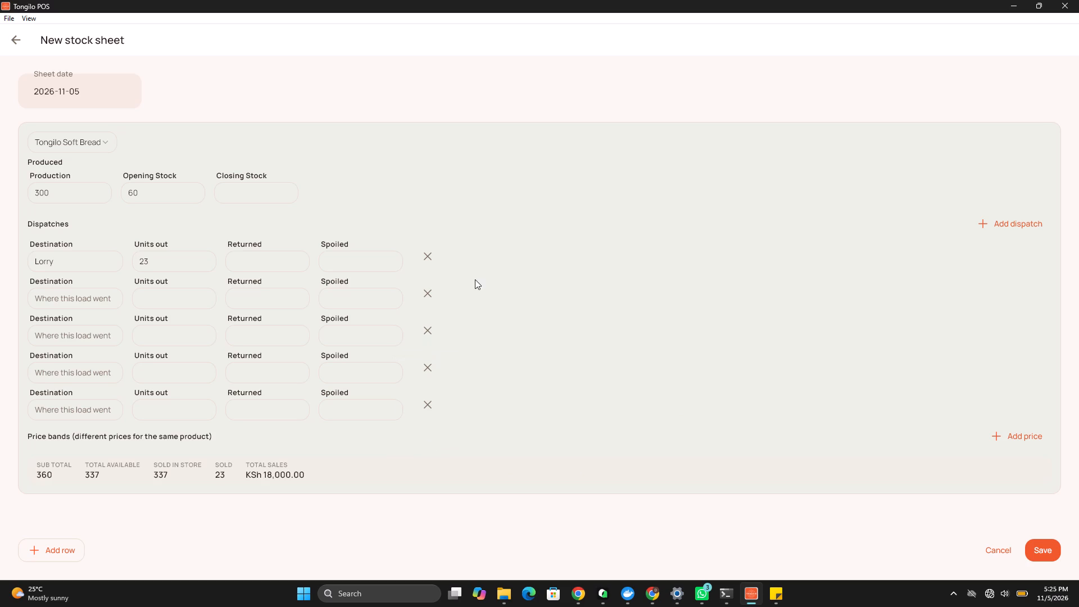
# Remove every dispatch from the bread row and leave the new stock sheet without saving.
pyautogui.click(423, 250)
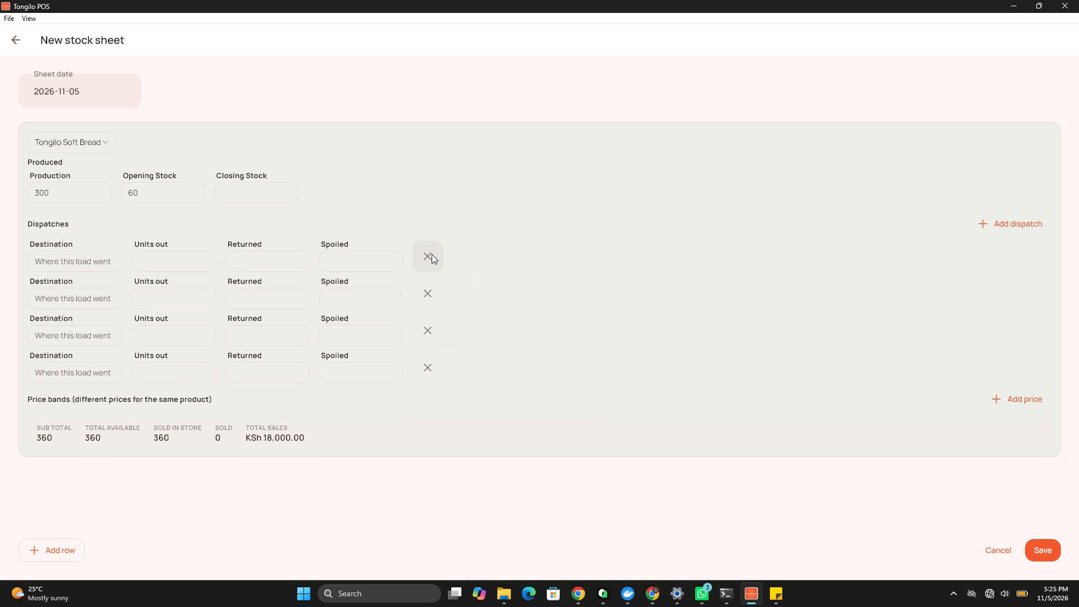
pyautogui.tripleClick(432, 254)
pyautogui.doubleClick(432, 254)
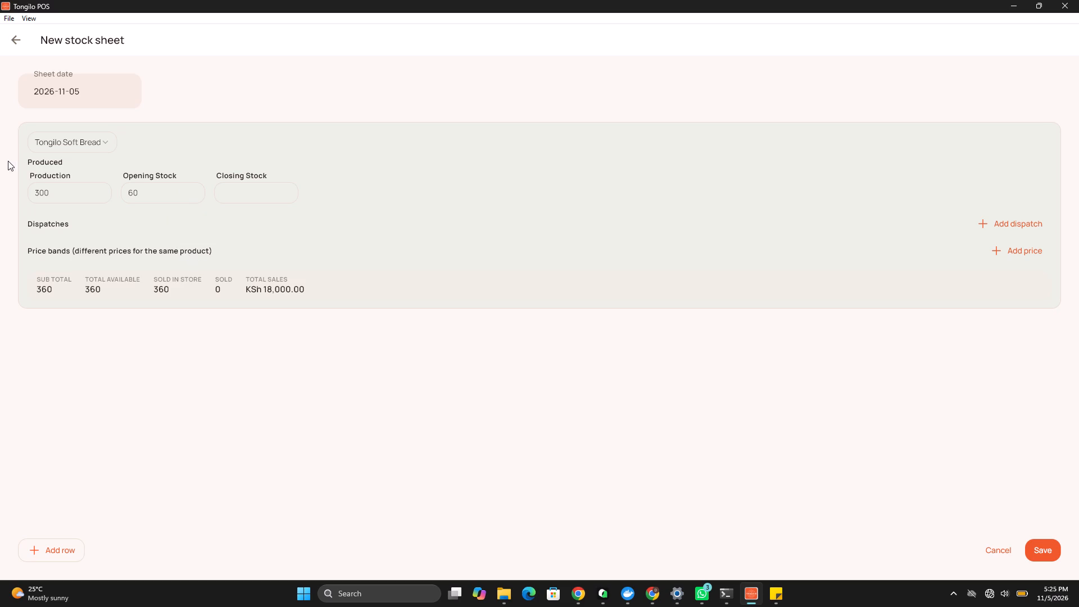
pyautogui.click(20, 44)
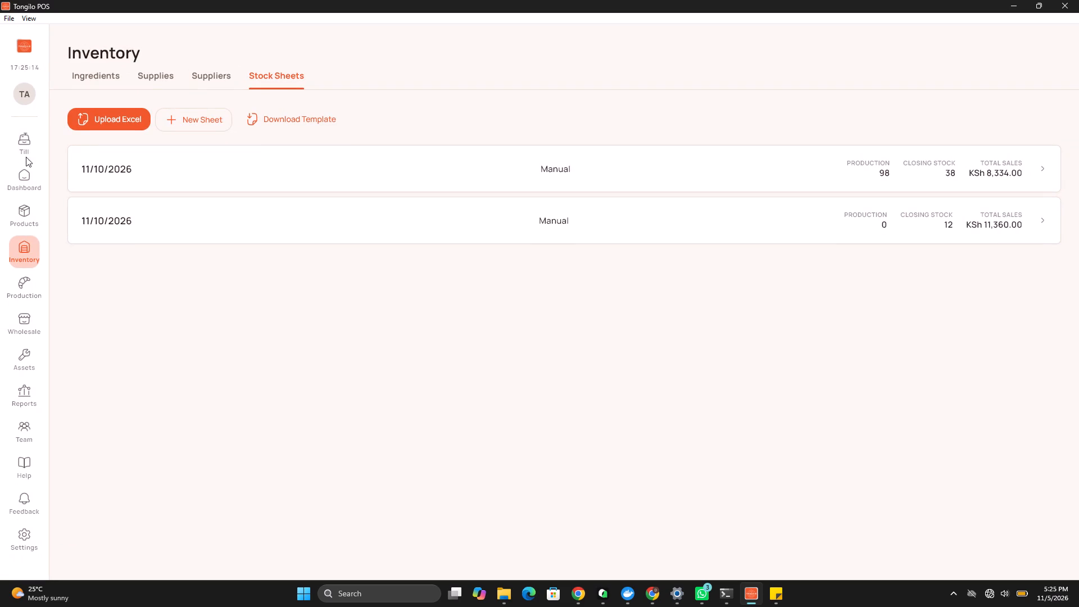
# Review the products for sale at the till and in the product list.
pyautogui.click(13, 149)
pyautogui.click(13, 149)
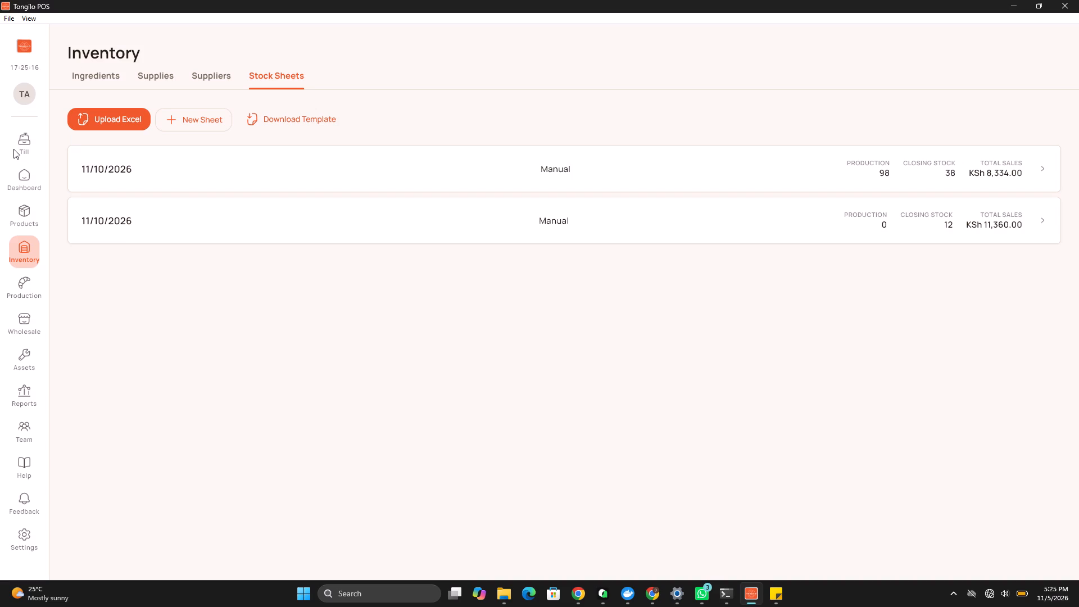
pyautogui.click(25, 144)
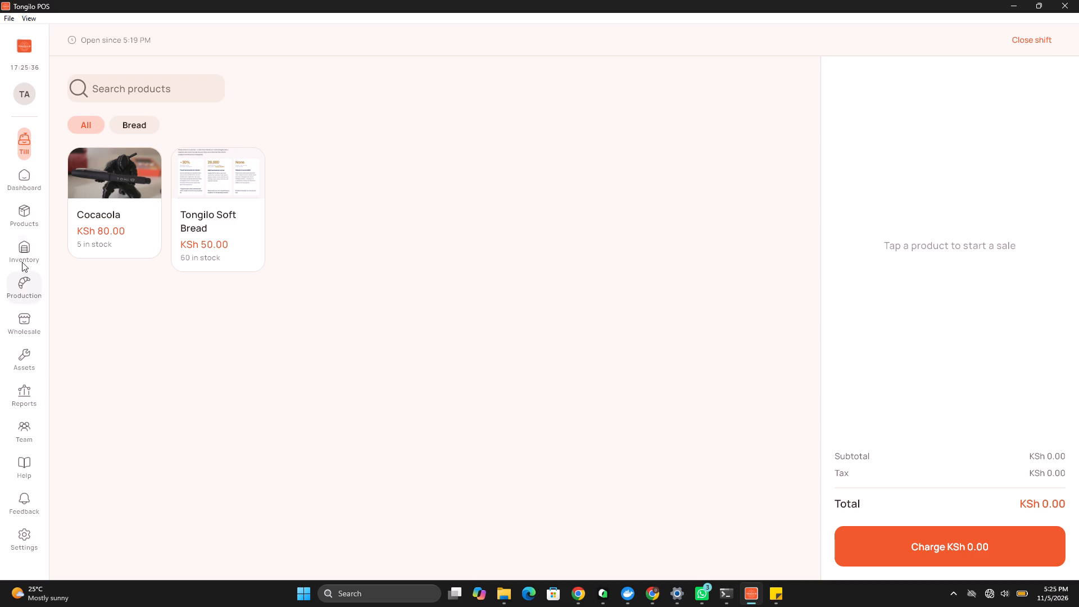
pyautogui.click(21, 219)
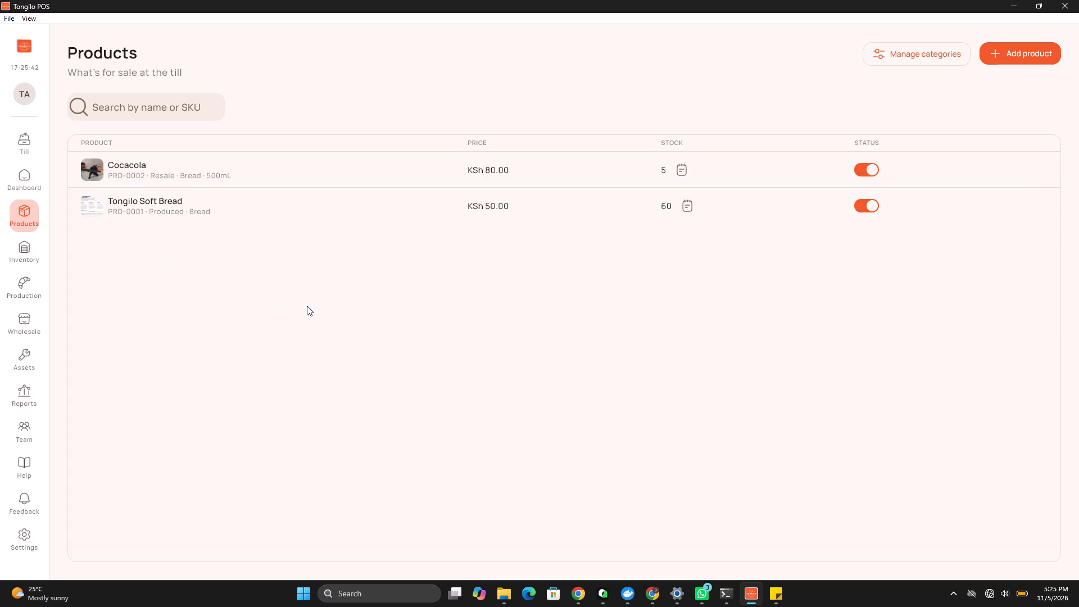
# Open a blank new stock sheet from the inventory, check which products it offers, and leave it unsaved.
pyautogui.click(20, 257)
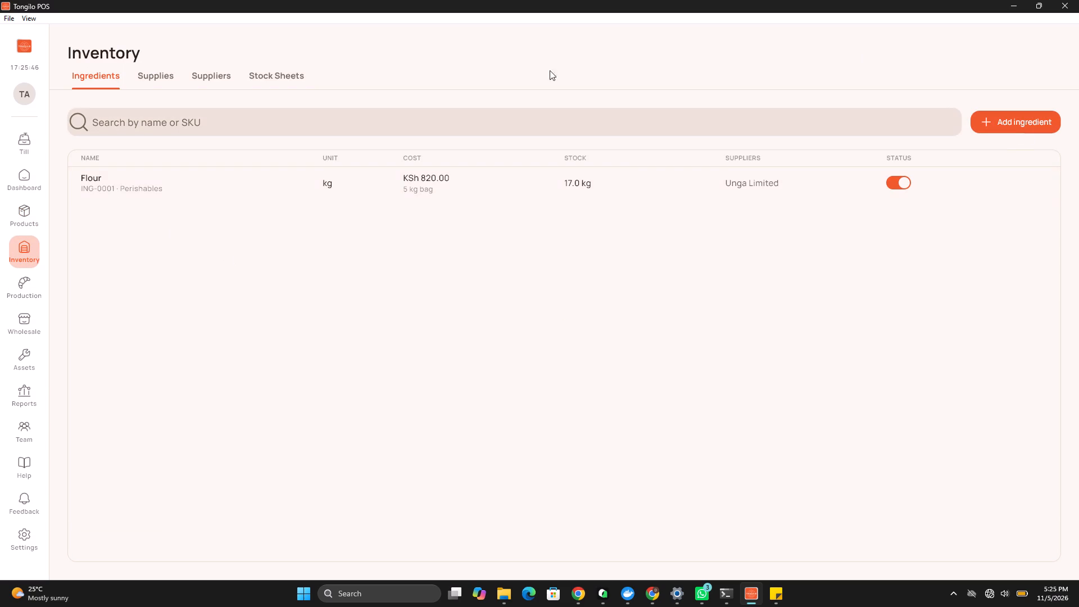
pyautogui.click(294, 71)
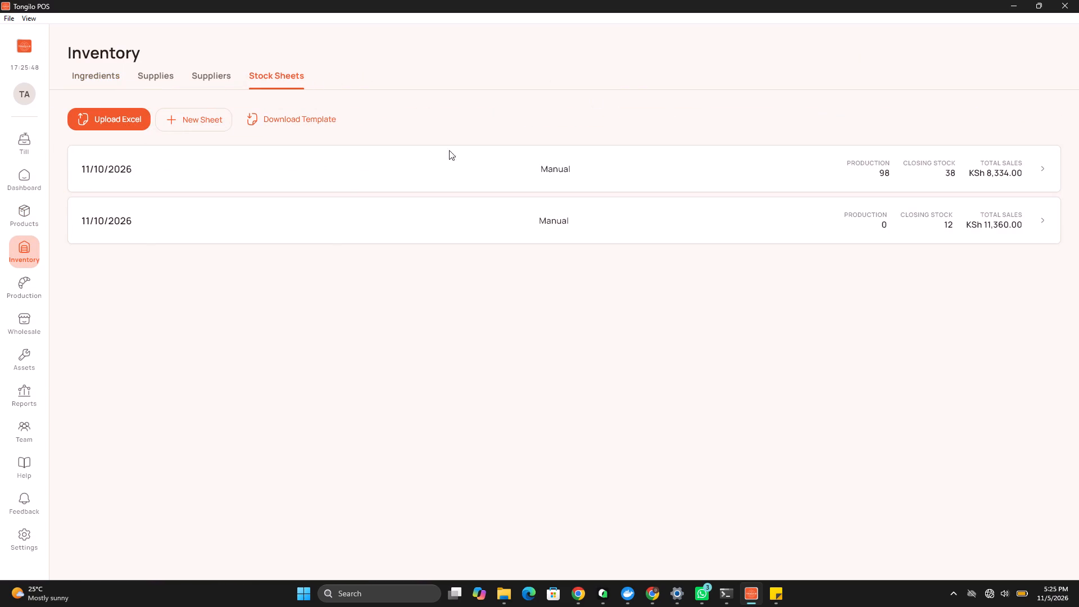
pyautogui.click(178, 121)
pyautogui.click(76, 145)
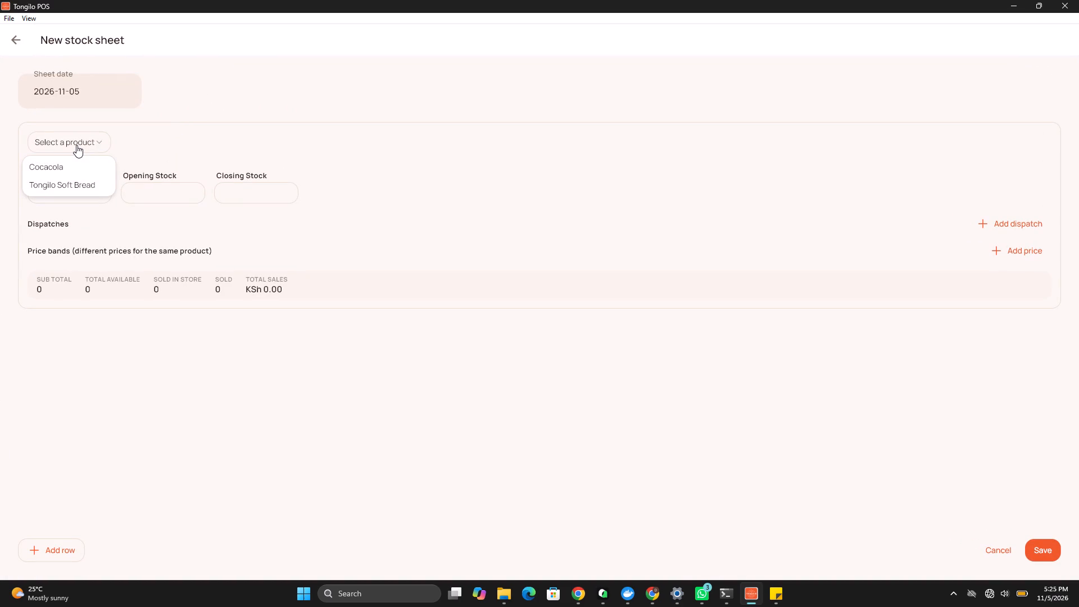
pyautogui.click(6, 45)
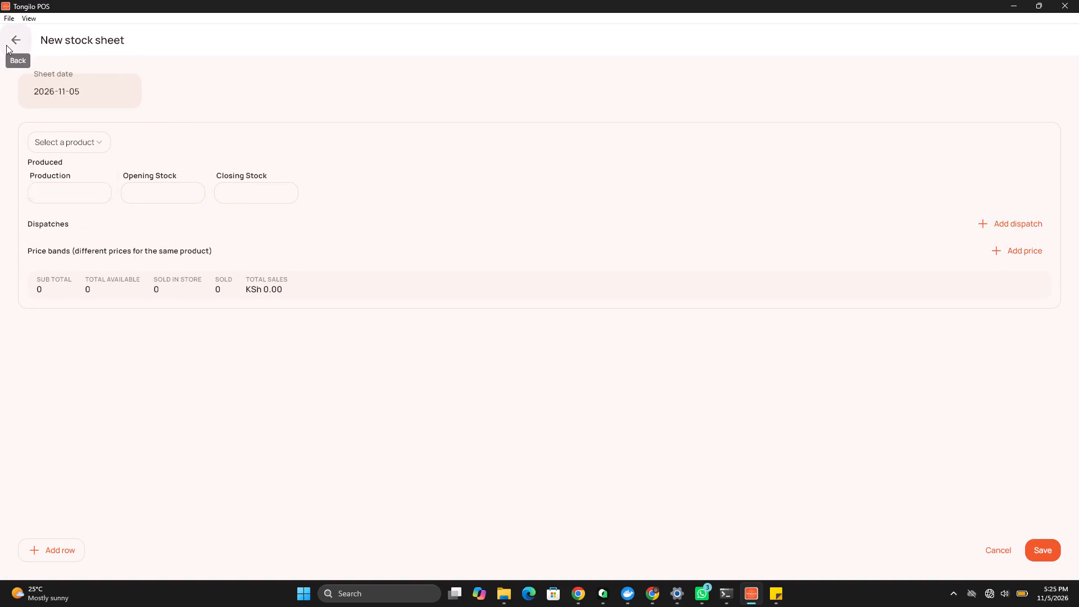
# Open the product list.
pyautogui.click(24, 220)
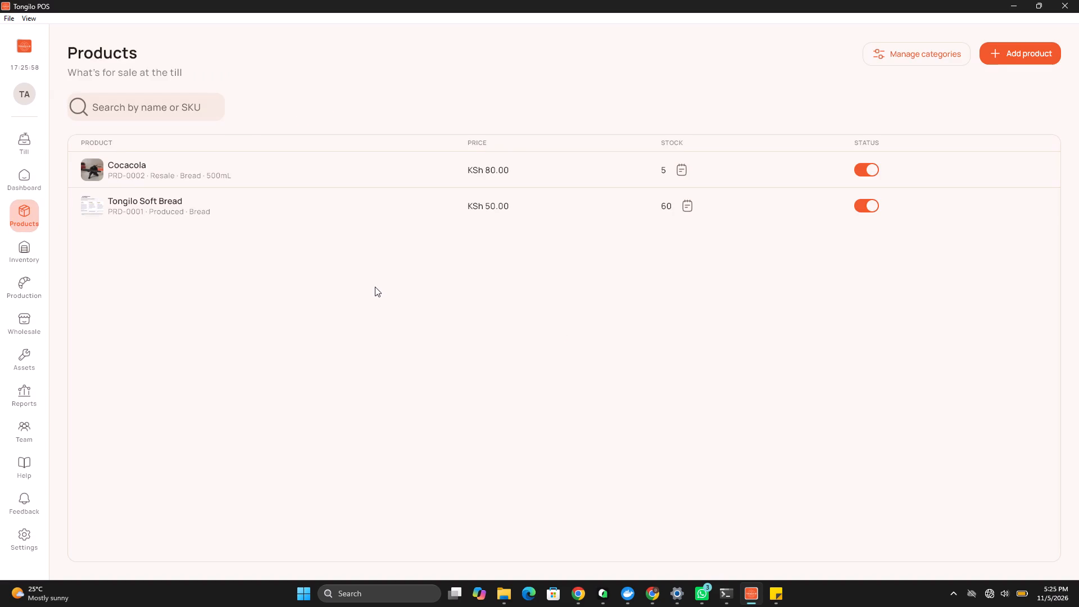
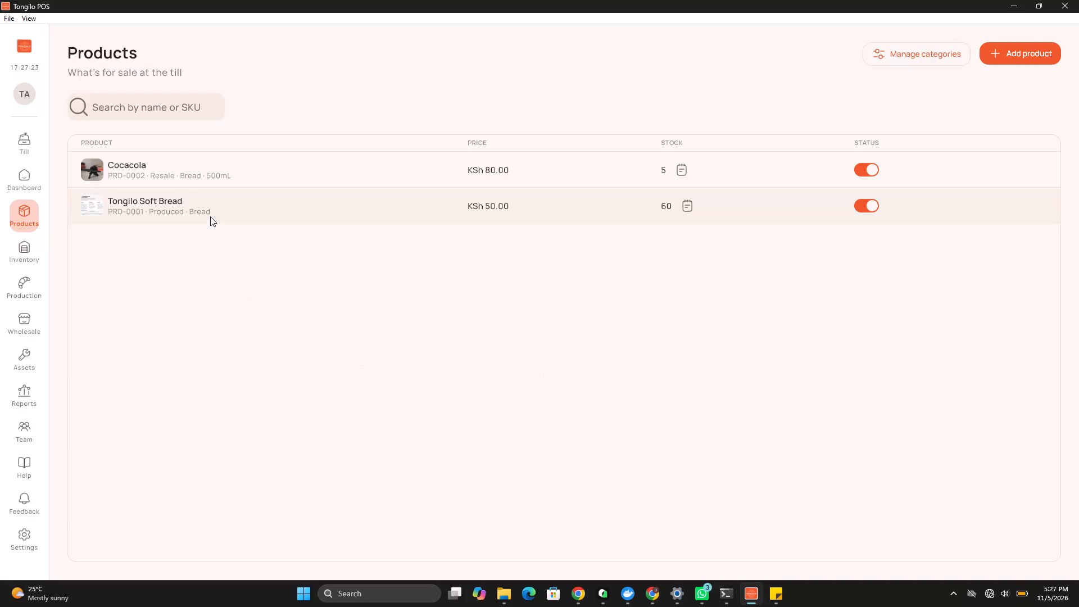
# Review the inventory's stock sheets alongside the products offered at the till.
pyautogui.click(10, 246)
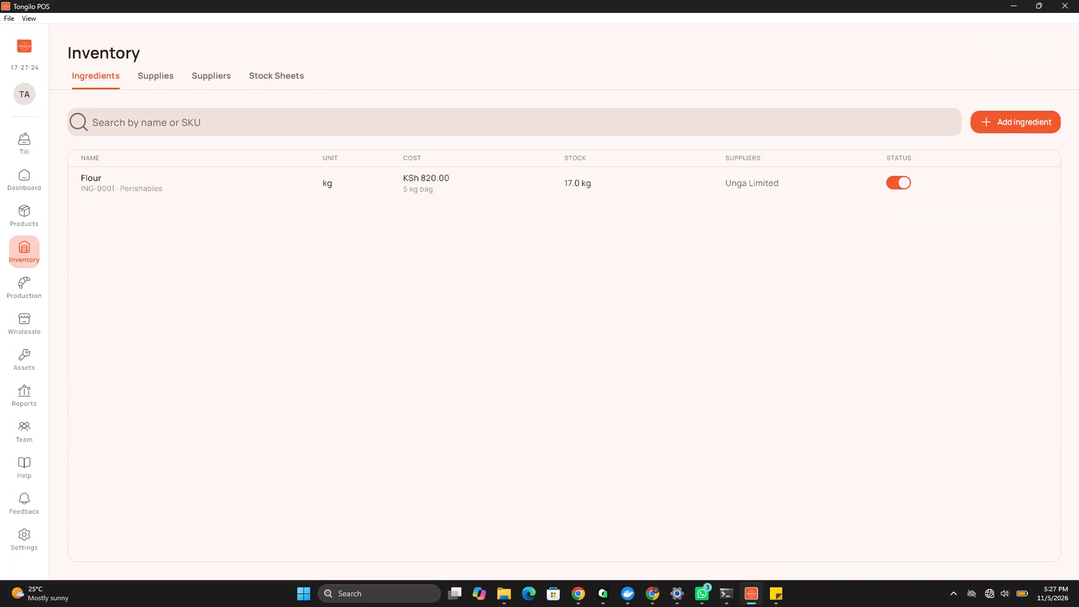
pyautogui.click(282, 76)
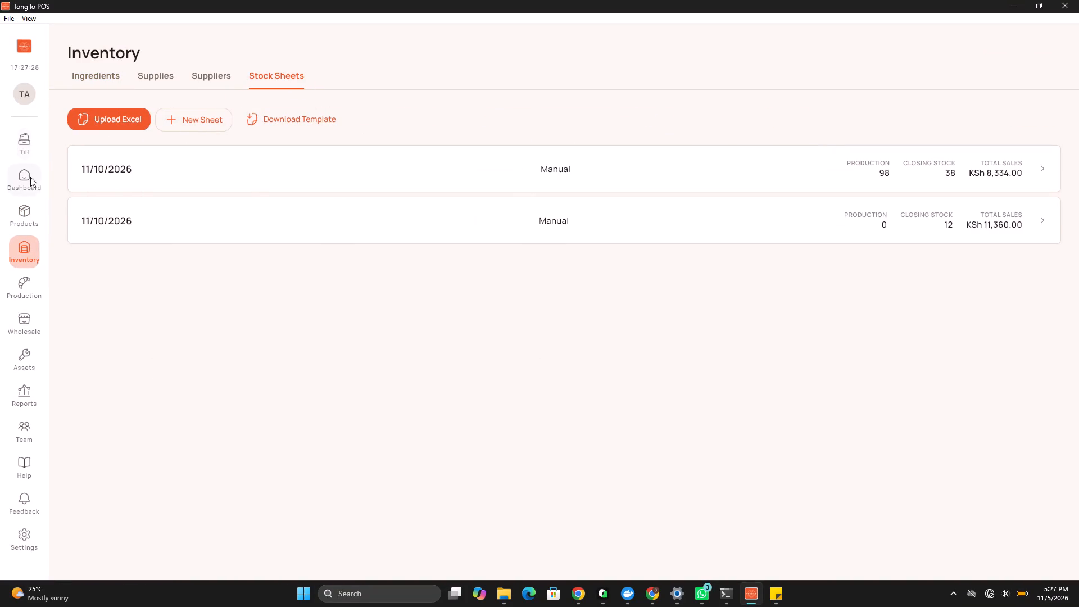
pyautogui.click(27, 140)
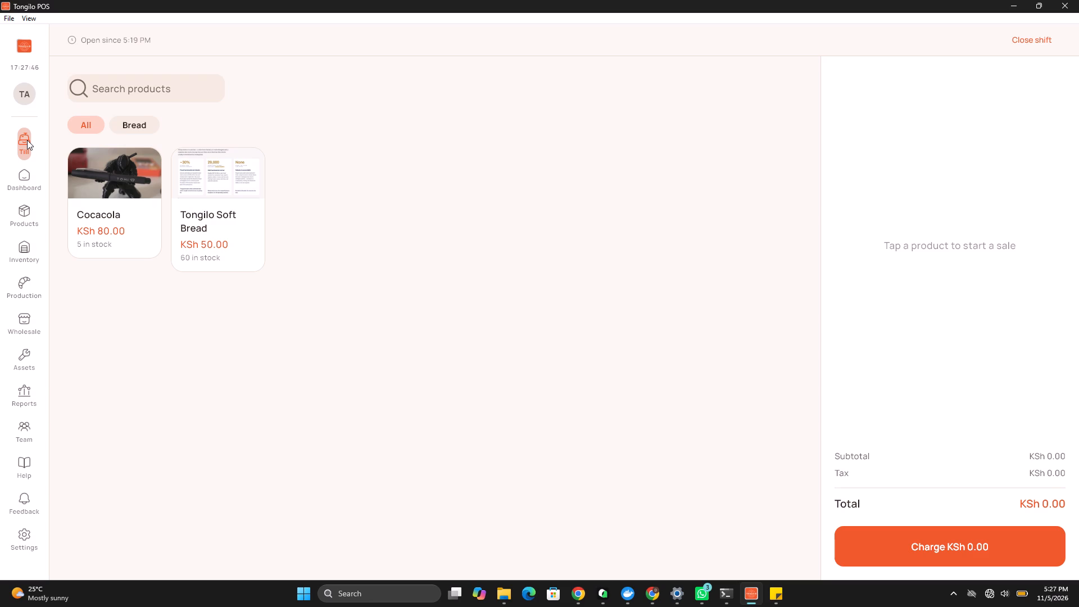
pyautogui.click(25, 261)
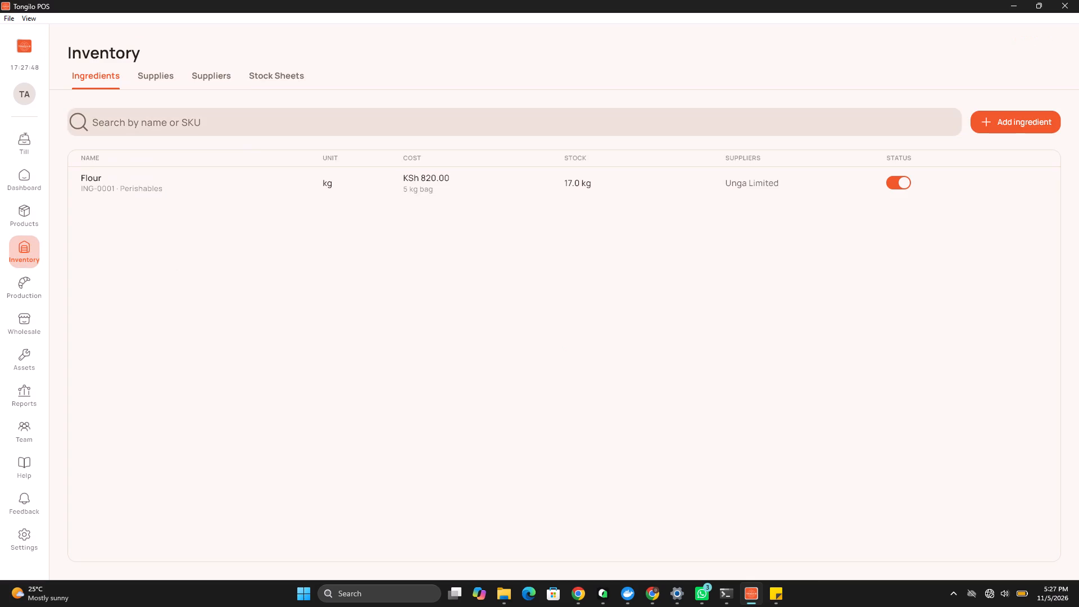
pyautogui.click(262, 81)
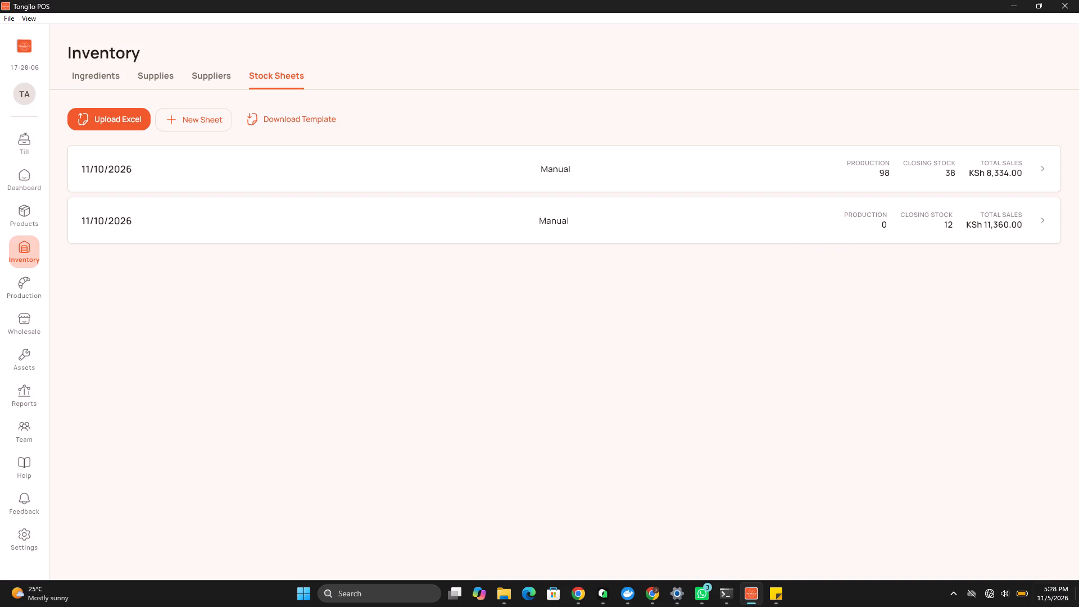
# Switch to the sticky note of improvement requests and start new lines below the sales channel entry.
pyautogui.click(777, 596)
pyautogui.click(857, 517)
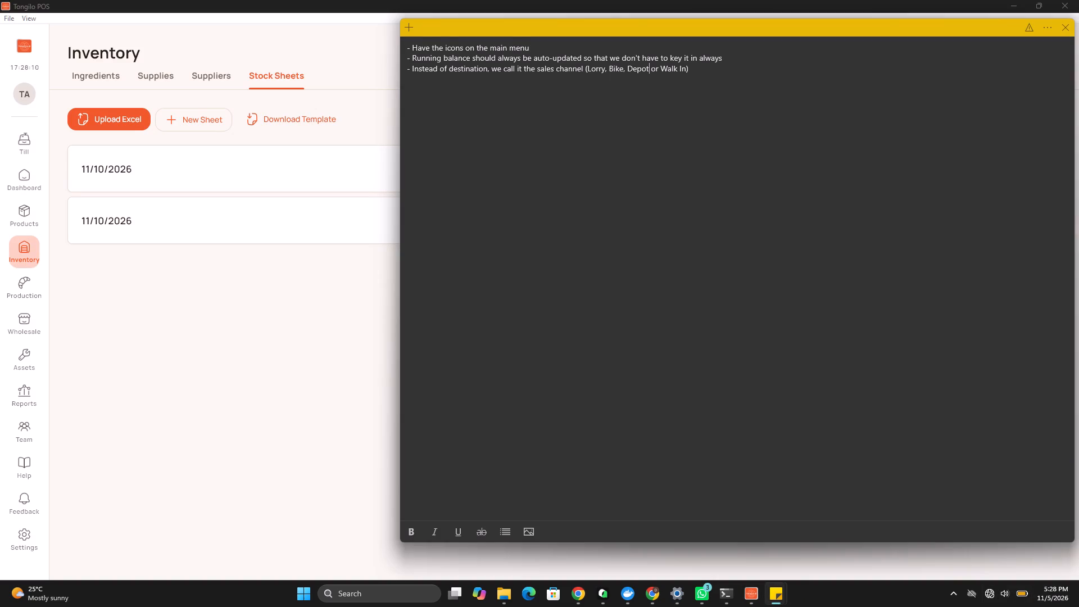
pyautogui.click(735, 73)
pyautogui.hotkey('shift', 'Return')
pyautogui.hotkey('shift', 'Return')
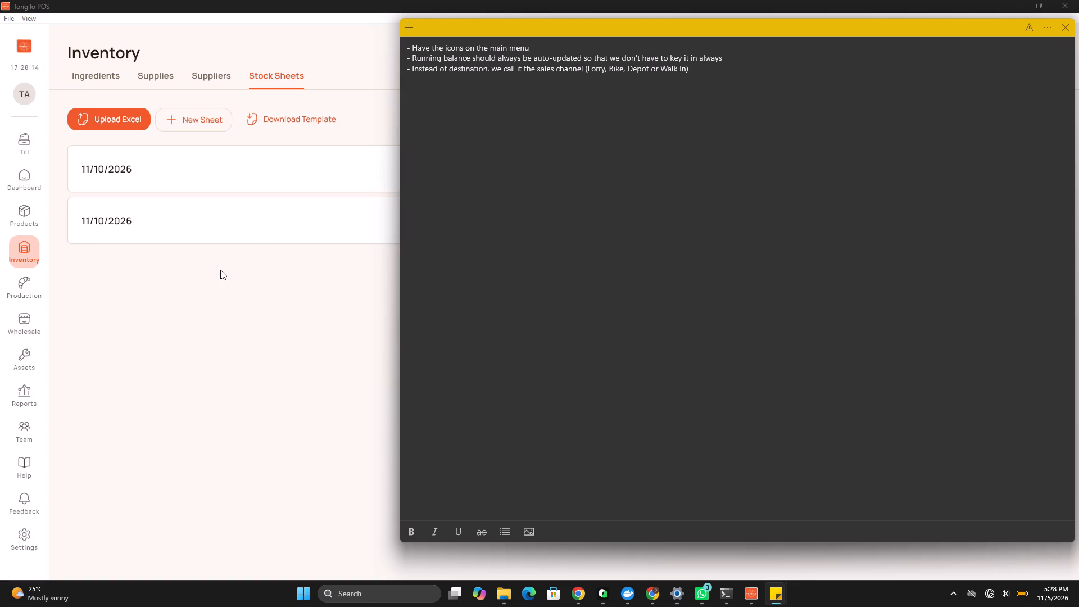
# Return to Tongilo POS and add one Cocacola to a sale at the till.
pyautogui.click(217, 271)
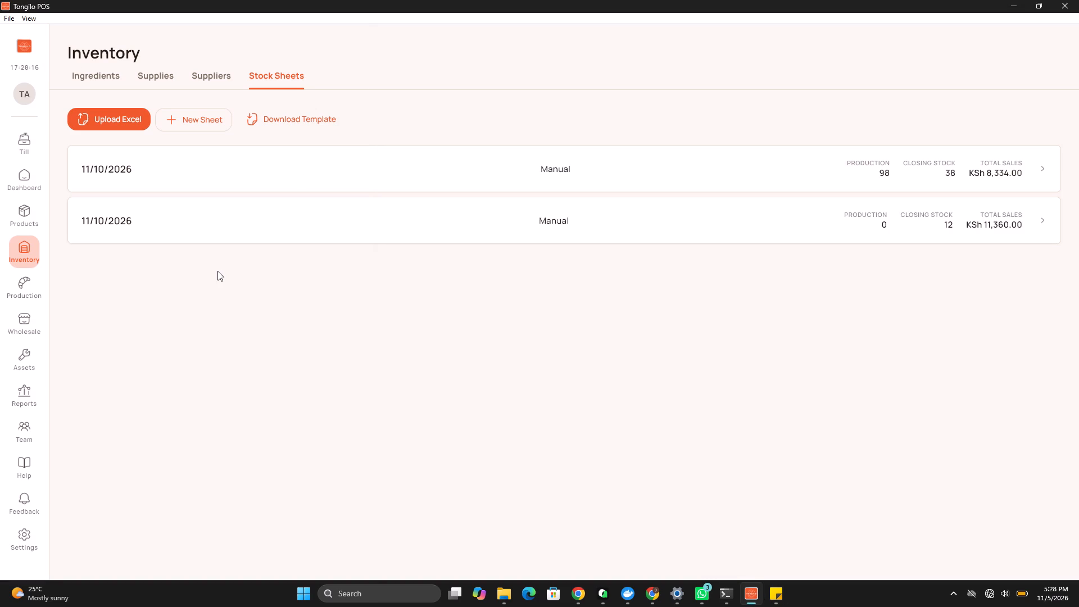
pyautogui.click(22, 134)
pyautogui.click(115, 203)
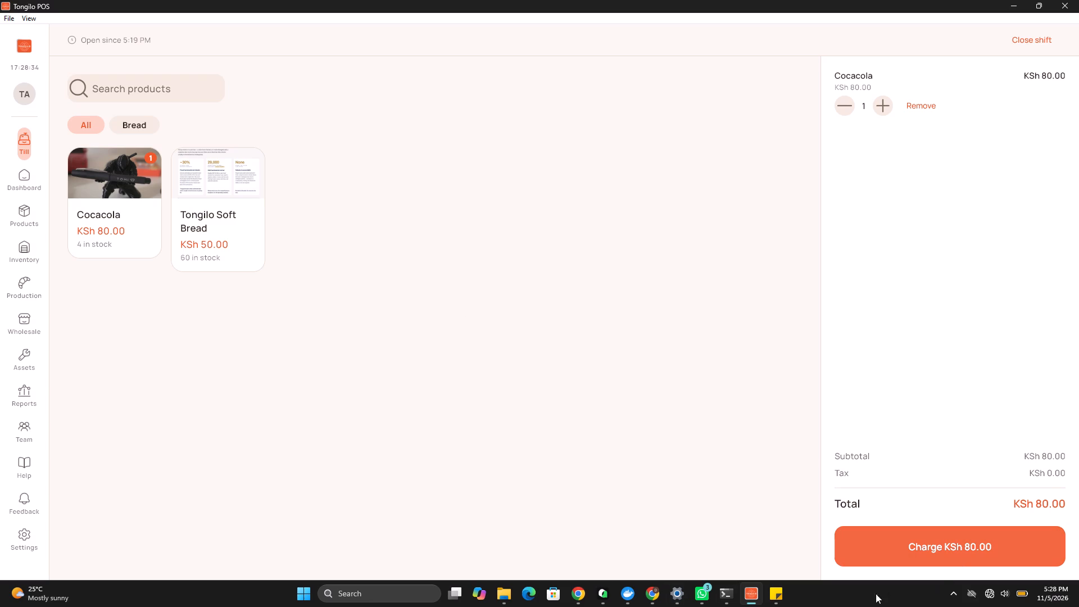
# In the sticky note, add a line below the sales channel entry reading "- User Journey; select icon ->product -> variant ->".
pyautogui.click(777, 591)
pyautogui.click(859, 536)
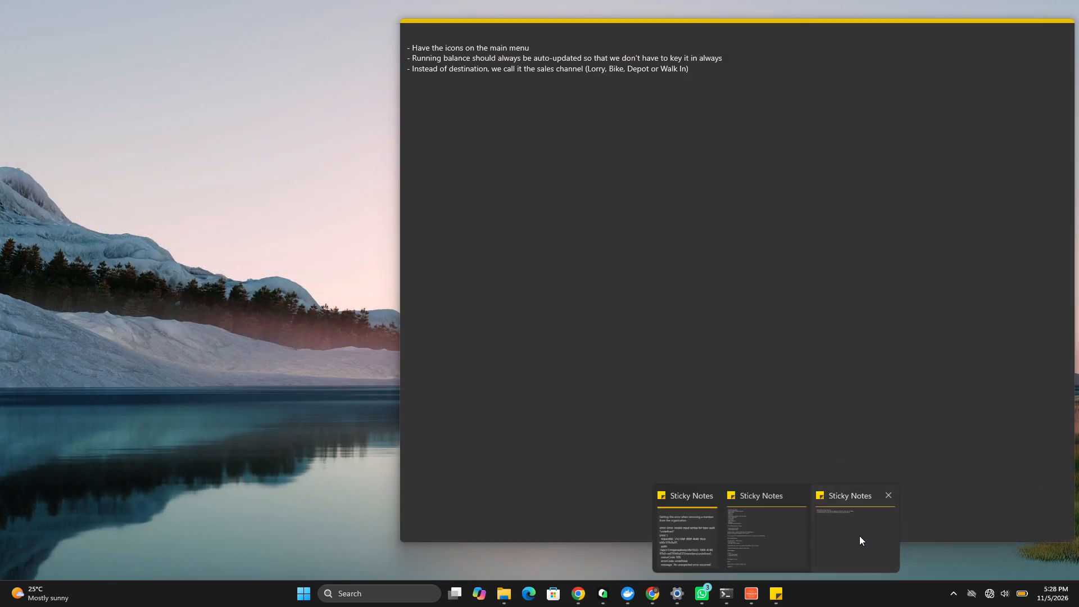
pyautogui.press('BackSpace')
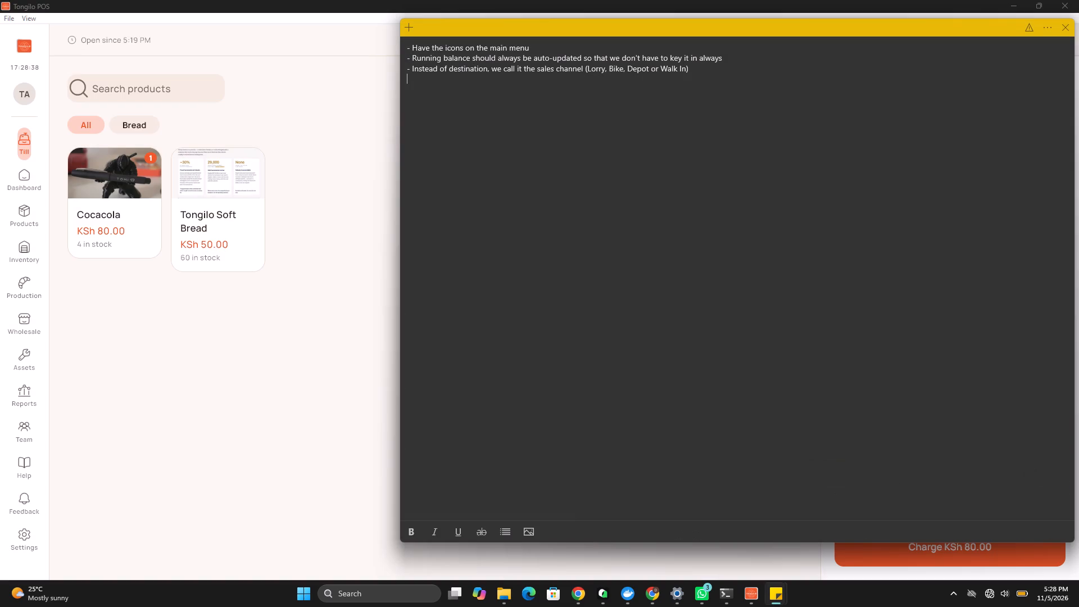
pyautogui.press('BackSpace')
pyautogui.press('Return')
pyautogui.write('ser')
pyautogui.press('space')
pyautogui.write('; select icon ->')
pyautogui.write('product -> variant')
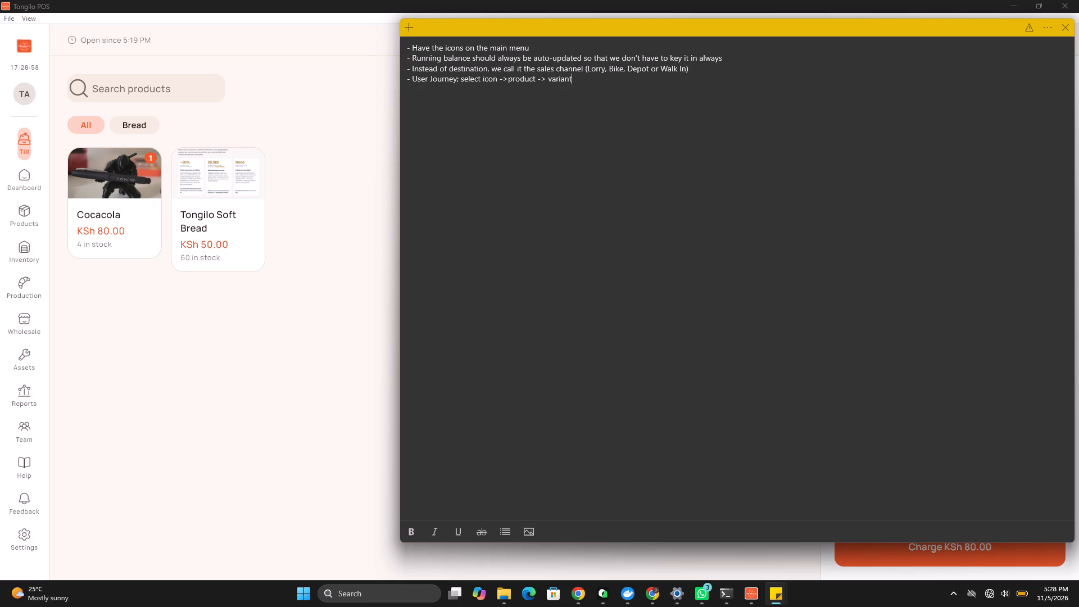
pyautogui.press('space')
pyautogui.write('->')
# Switch to Tongilo POS and view the dashboard.
pyautogui.click(20, 184)
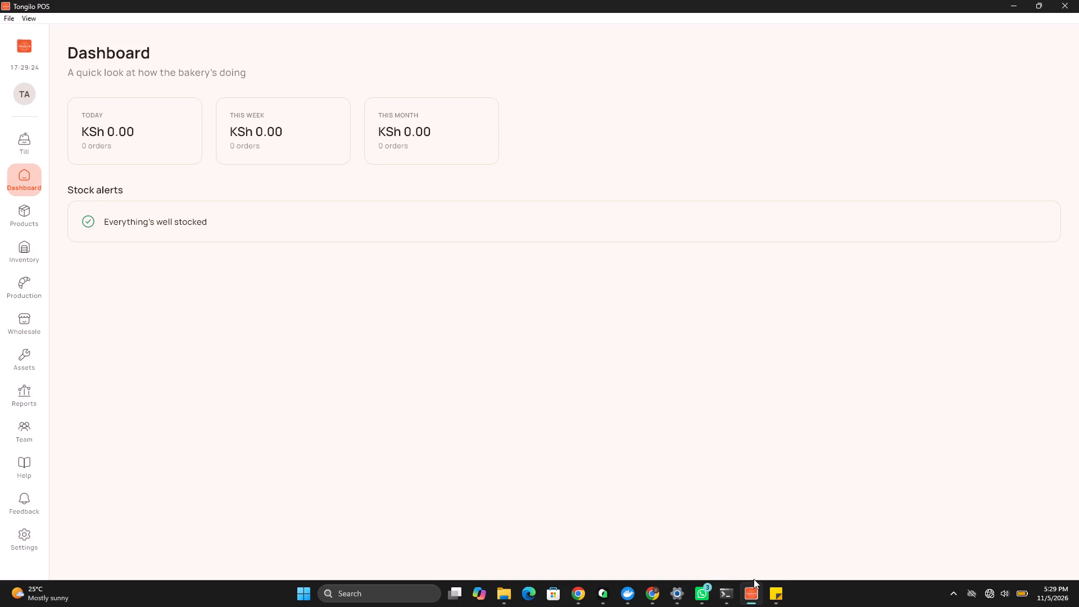
# Return to the sticky note and continue the User Journey line with "channel (retail/wholesale)".
pyautogui.click(779, 595)
pyautogui.click(838, 543)
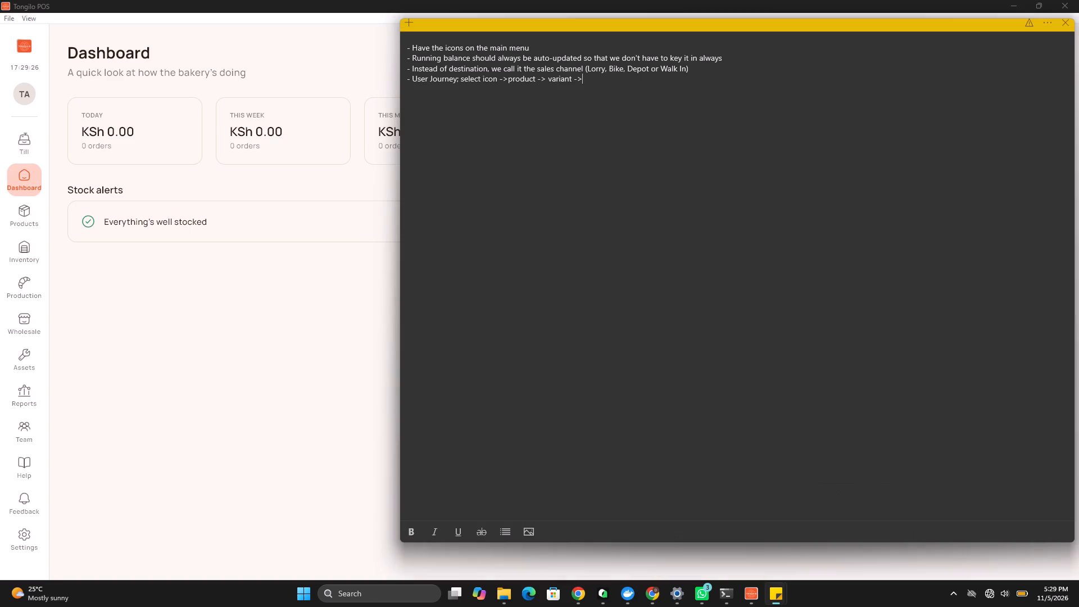
pyautogui.press('space')
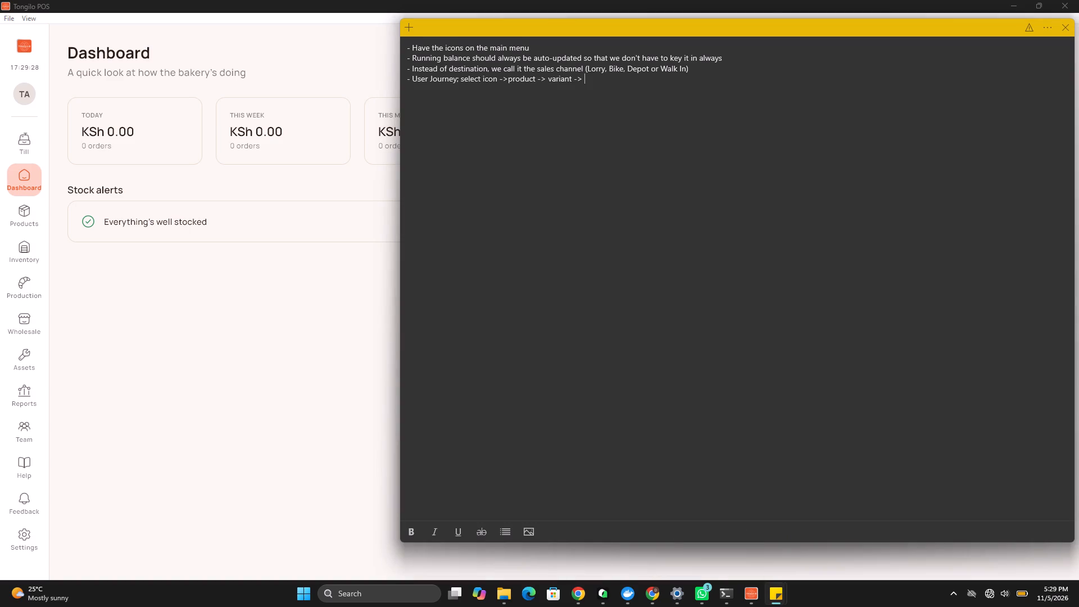
pyautogui.write('chan')
pyautogui.write('nel')
pyautogui.press('space')
pyautogui.write('(reati')
pyautogui.press('BackSpace')
pyautogui.press('BackSpace')
pyautogui.press('BackSpace')
pyautogui.write('tail/wholesale)')
# Continue the User Journey line directly after the channel entry with "->finally".
pyautogui.press('space')
pyautogui.write('=')
pyautogui.press('BackSpace')
pyautogui.press('BackSpace')
pyautogui.write('->')
pyautogui.press('space')
pyautogui.press('BackSpace')
pyautogui.write('finally')
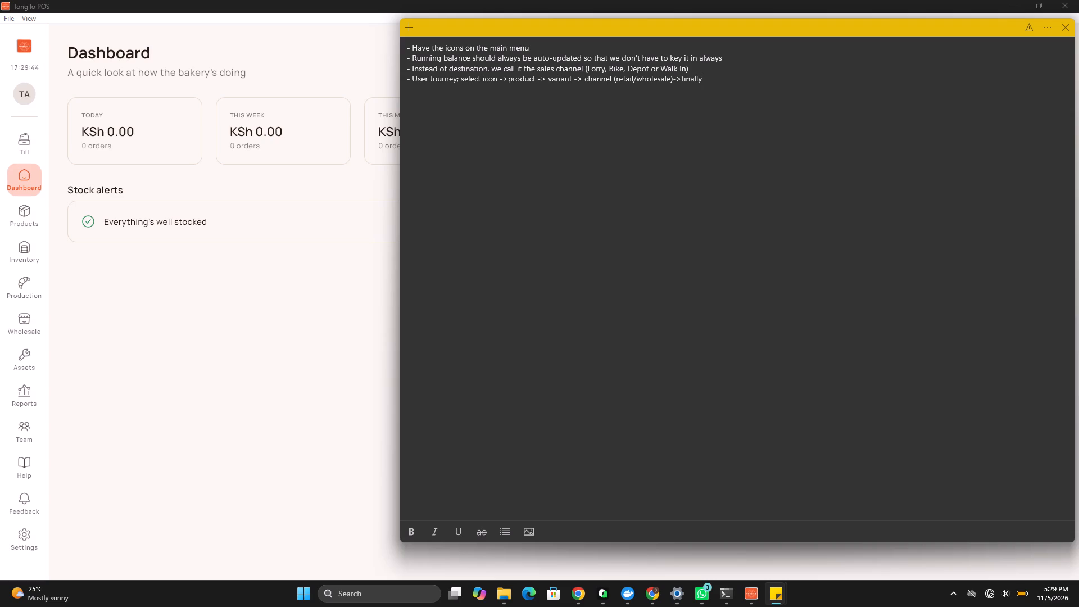
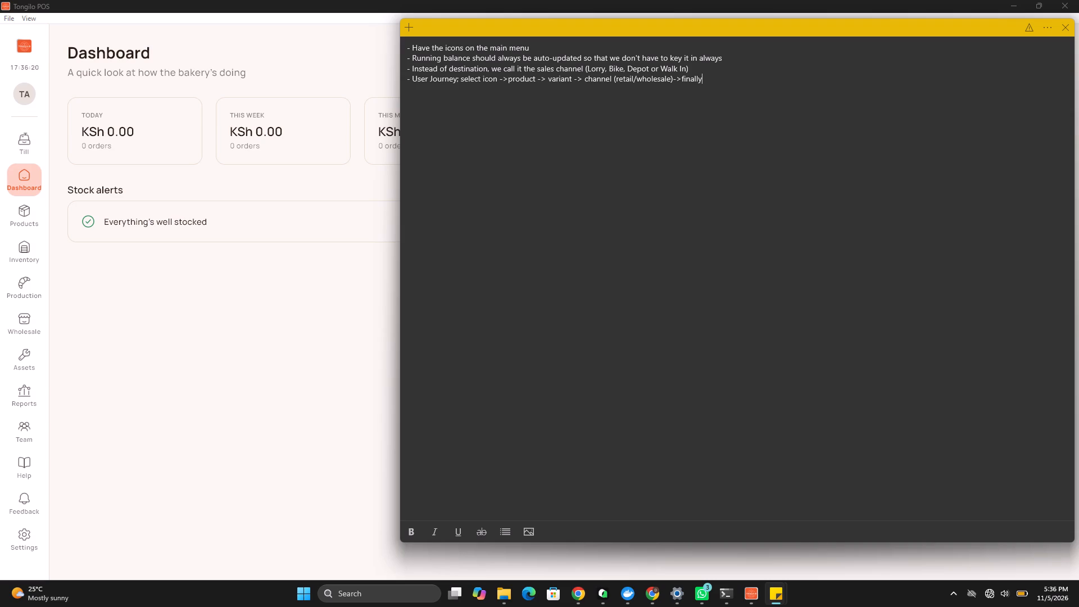
# Switch to Tongilo POS and view the dashboard.
pyautogui.click(312, 370)
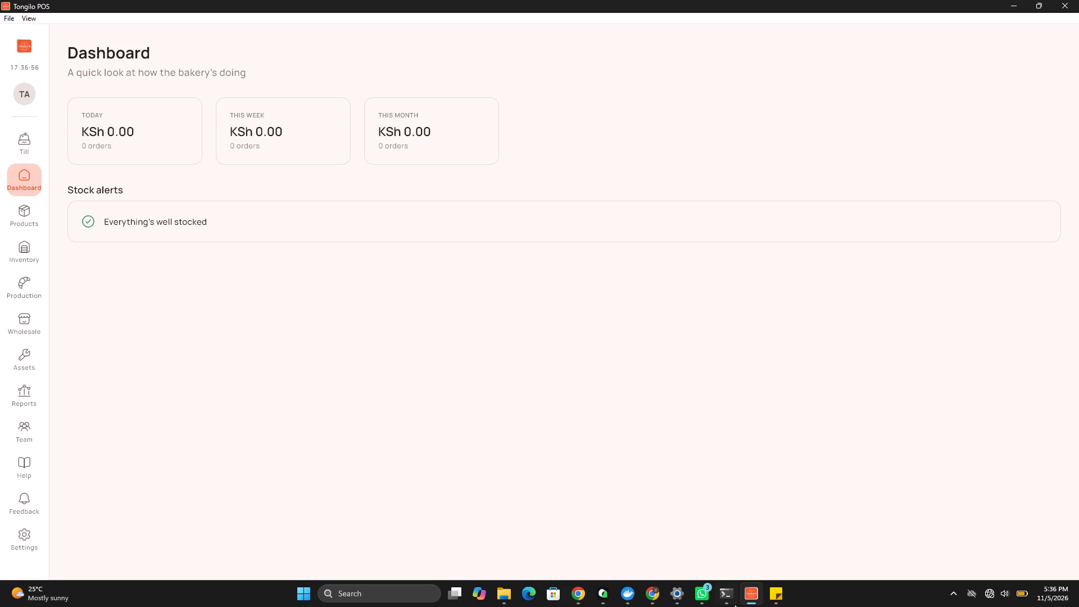
# Return to the sticky note and add a line below the User Journey entry reading "- Two Options Under Sales, Walk".
pyautogui.click(779, 597)
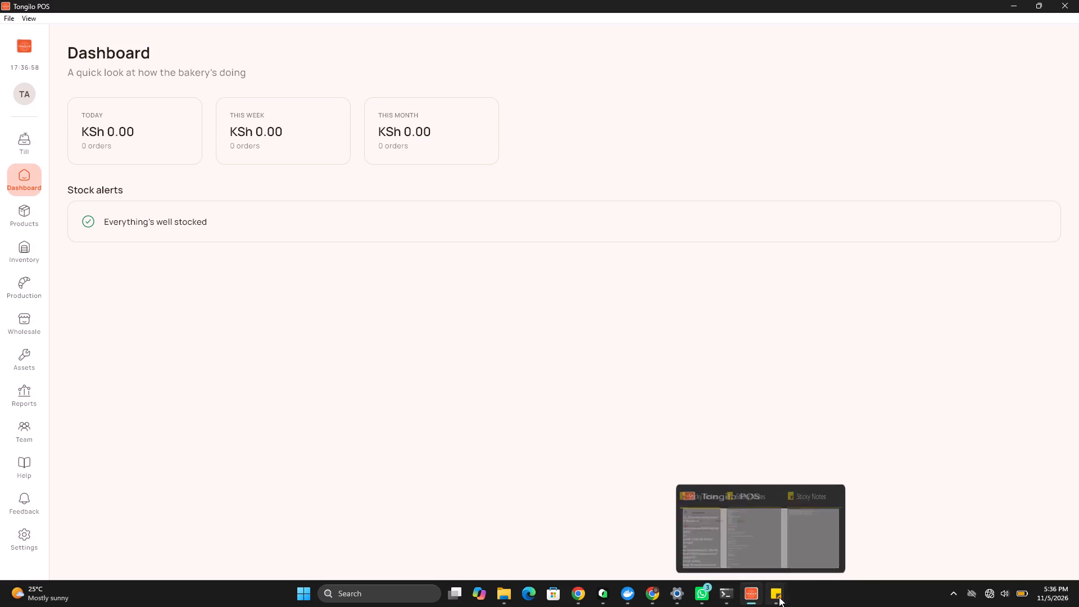
pyautogui.click(857, 550)
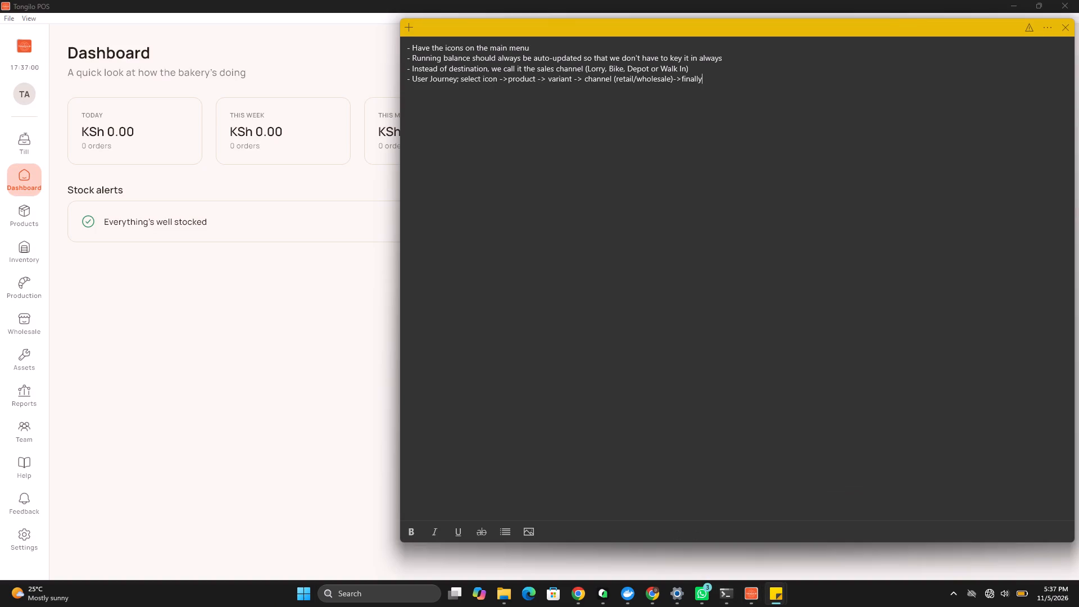
pyautogui.hotkey('shift', 'Return')
pyautogui.press('t')
pyautogui.press('BackSpace')
pyautogui.press('BackSpace')
pyautogui.press('BackSpace')
pyautogui.write('ales,')
pyautogui.press('space')
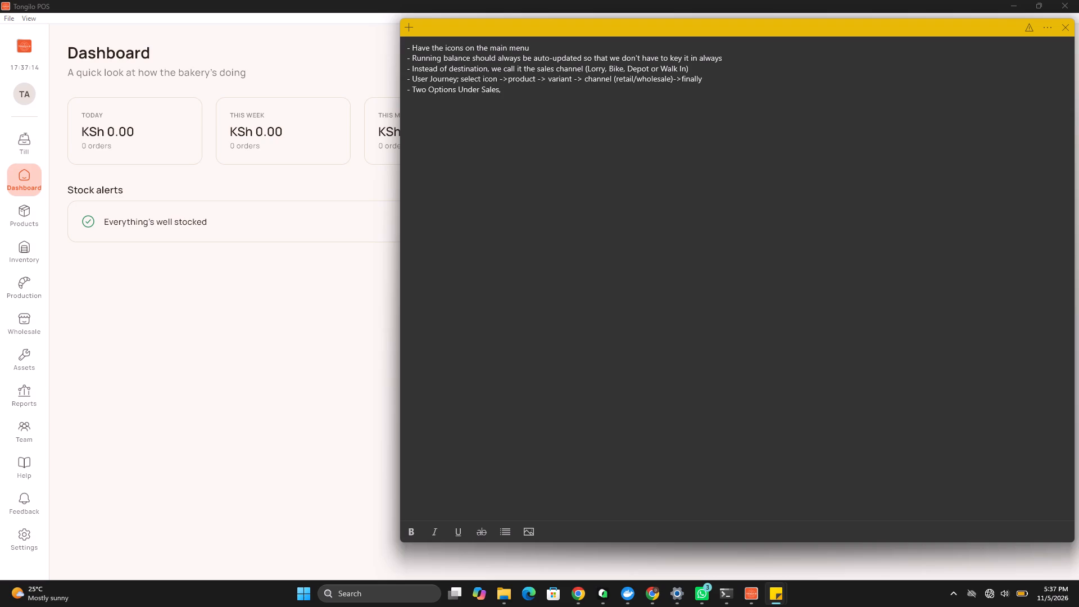
pyautogui.press('BackSpace')
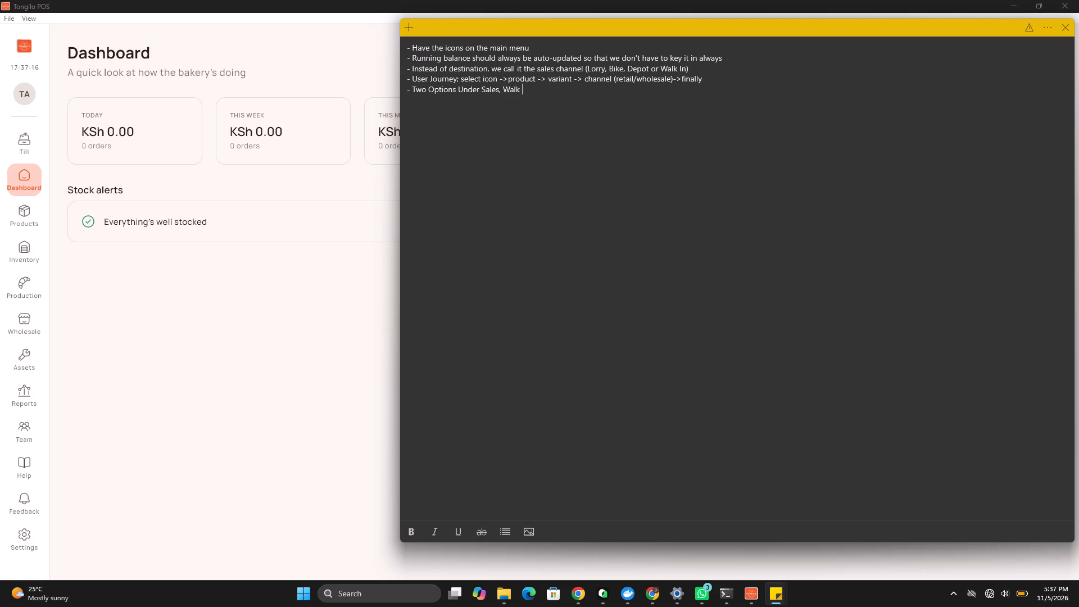